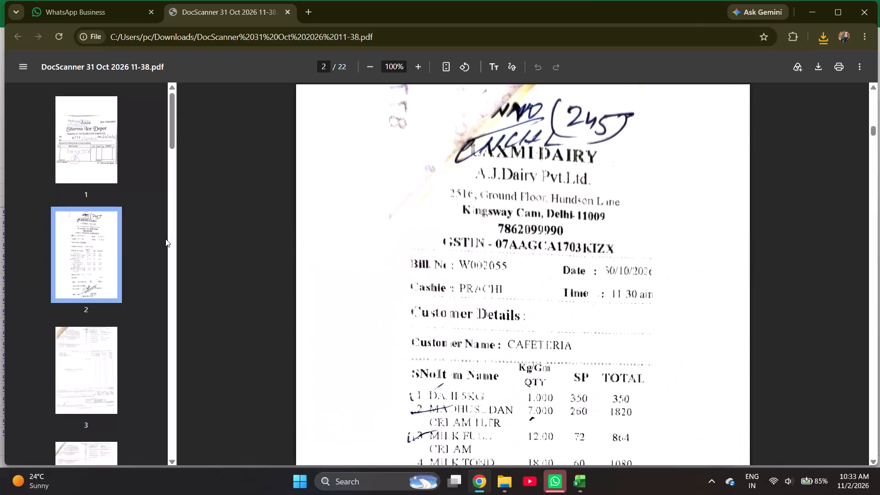
# Page through the scanned bills PDF to the Global Basket Trading Company invoice on page 20.
pyautogui.press('Right')
pyautogui.press('Right')
pyautogui.press('Right')
pyautogui.press('Right')
pyautogui.press('Right')
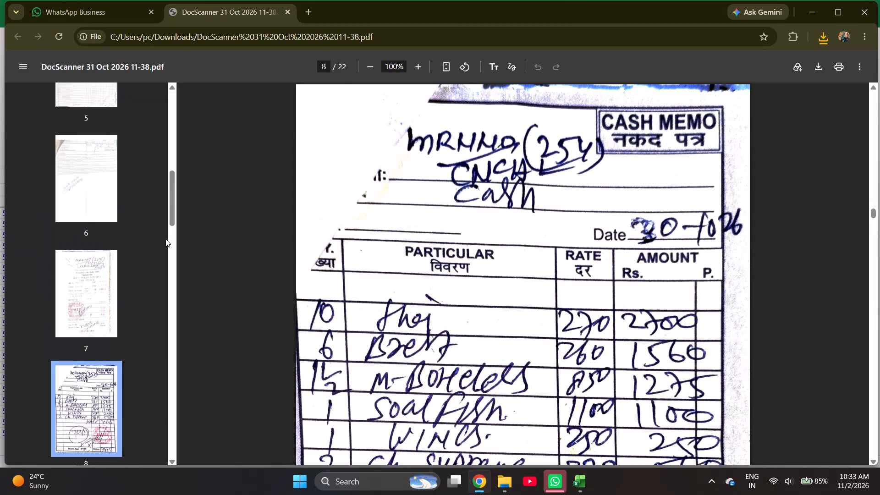
pyautogui.press('Right')
pyautogui.press('Right')
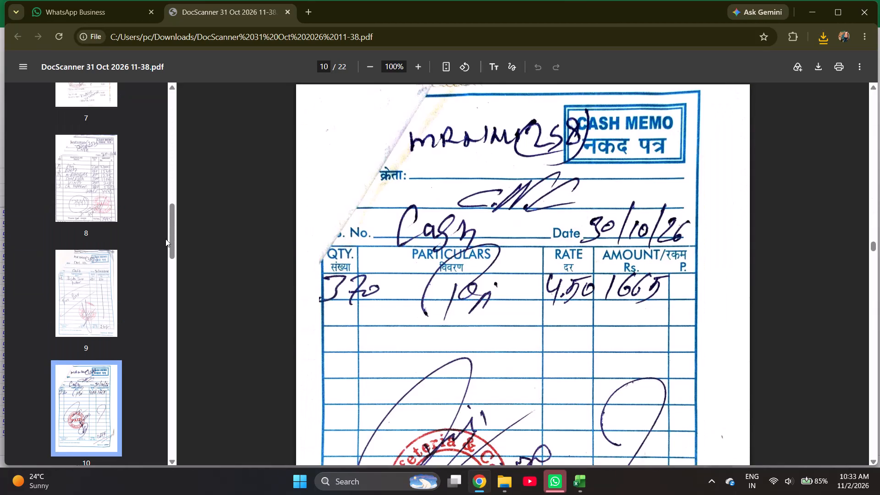
pyautogui.press('Right')
pyautogui.press('Right')
pyautogui.press('Right')
pyautogui.press('Right')
pyautogui.press('Right')
pyautogui.press('Right')
pyautogui.press('Right')
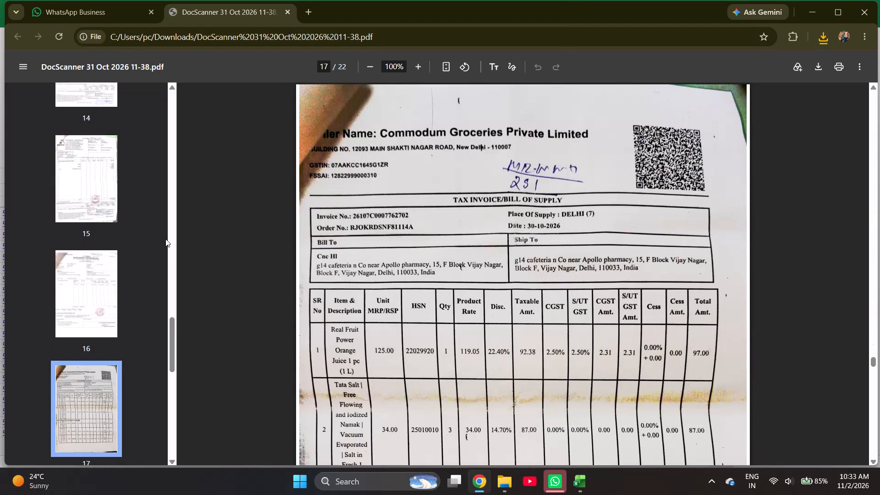
pyautogui.press('Left')
pyautogui.press('Left')
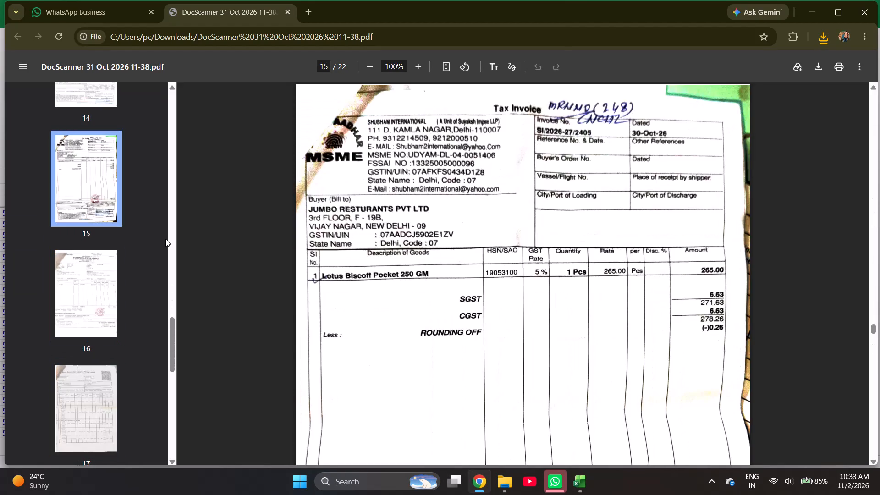
pyautogui.press('Right')
pyautogui.press('Right')
pyautogui.press('Right')
pyautogui.press('Right')
pyautogui.press('Right')
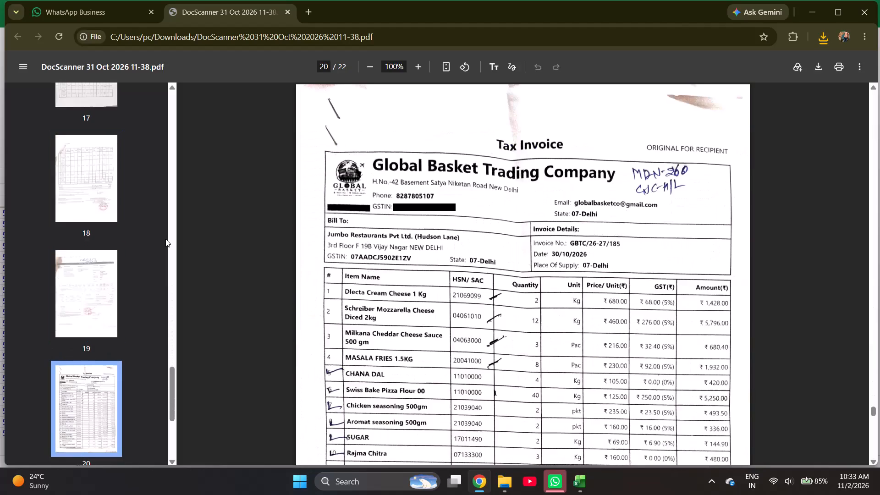
# Examine the item lines of the Global Basket Trading Company invoice at a readable size.
pyautogui.hotkey('alt', 'Tab')
pyautogui.hotkey('alt', 'Tab')
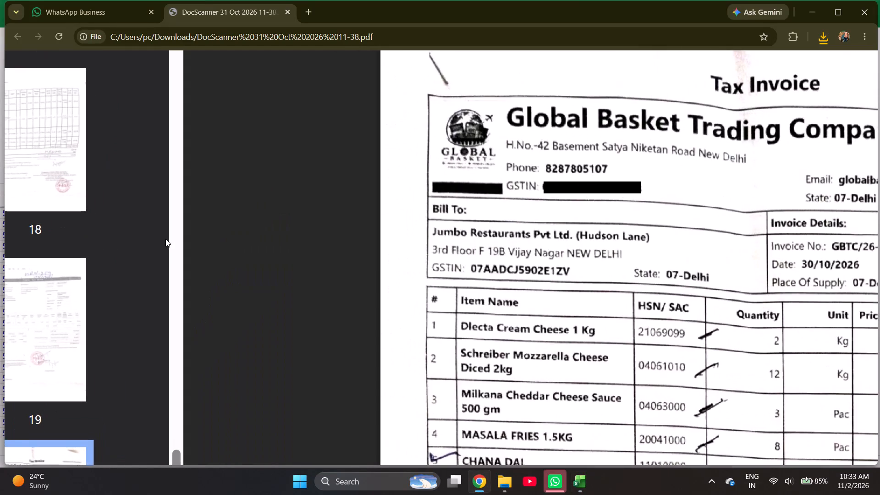
pyautogui.hscroll(-1, 439, 134)
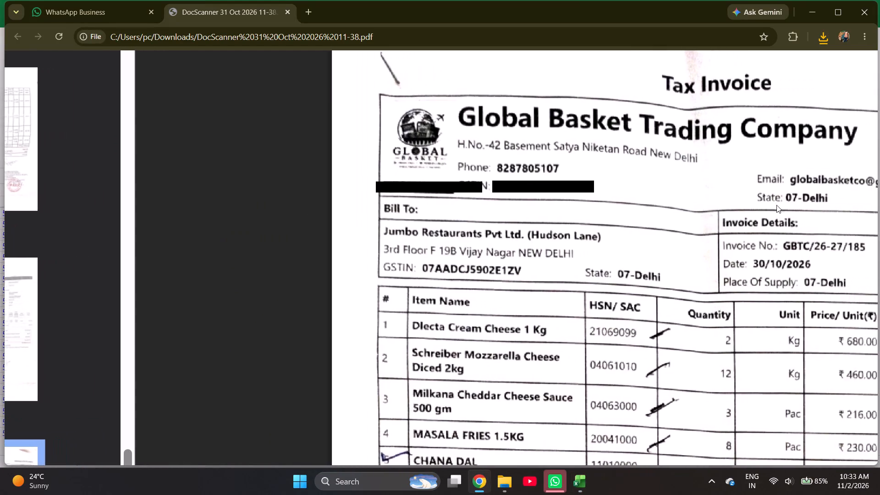
pyautogui.moveTo(771, 217); pyautogui.dragTo(630, 224)
pyautogui.hscroll(-5, 630, 224)
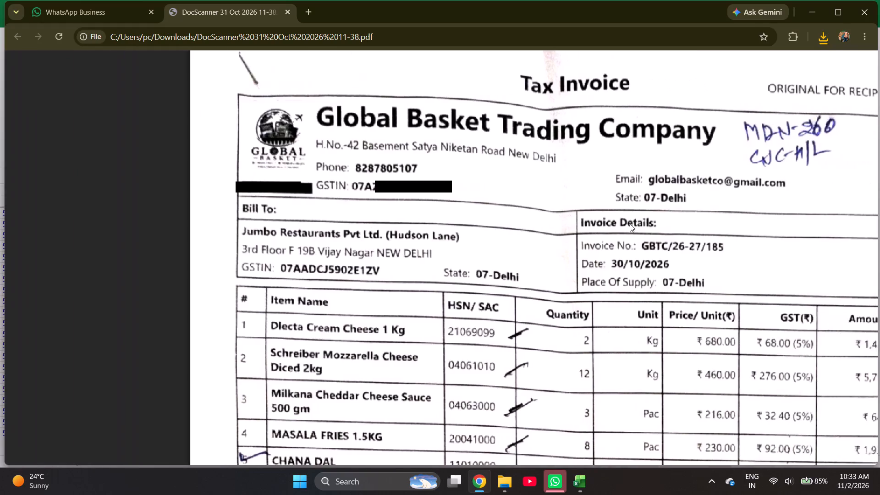
pyautogui.hscroll(-3, 630, 224)
pyautogui.hscroll(3, 630, 224)
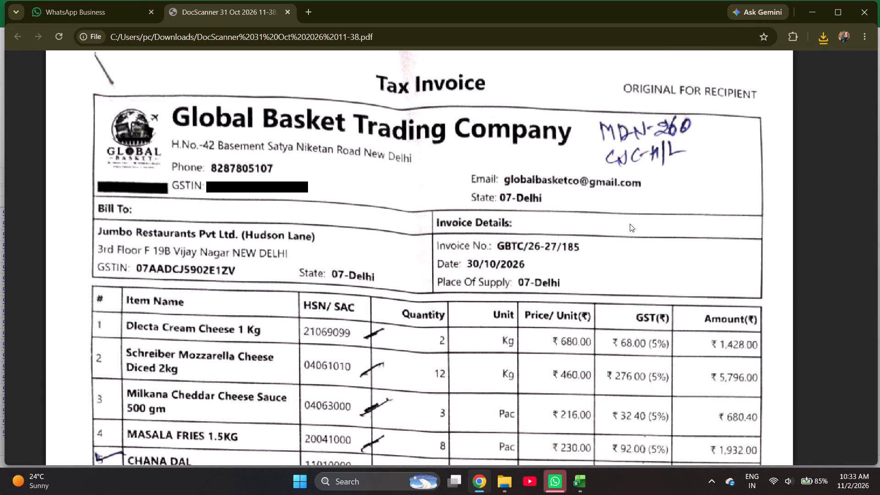
pyautogui.scroll(-4, 630, 224)
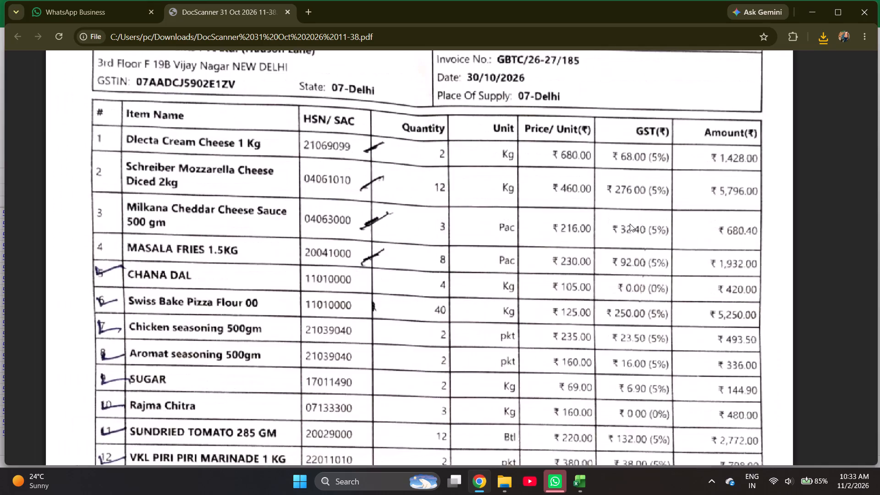
# Find the aromat seasoning with "arom" in the inventory summary and copy AROMATE POWDER 500 GM into product row 574 of the Excel purchase sheet.
pyautogui.hotkey('alt', 'Tab')
pyautogui.hotkey('alt', 'Tab')
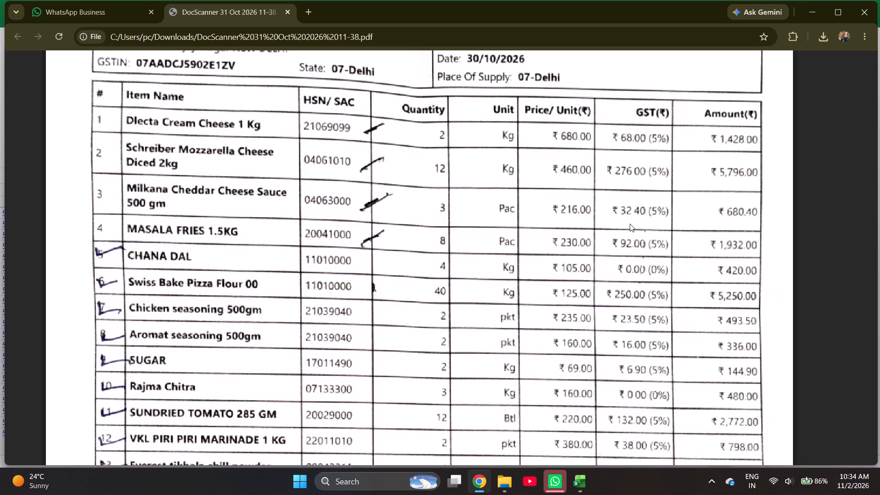
pyautogui.hotkey('alt', 'Tab')
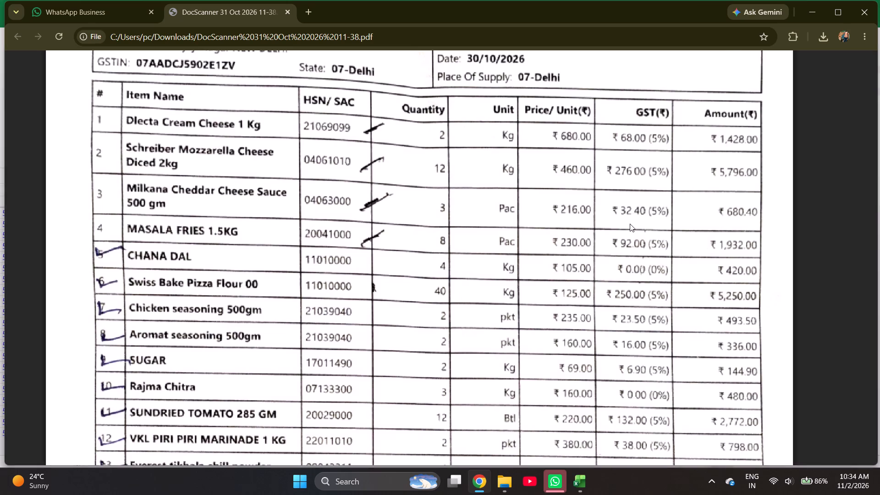
pyautogui.hotkey('alt', 'Tab')
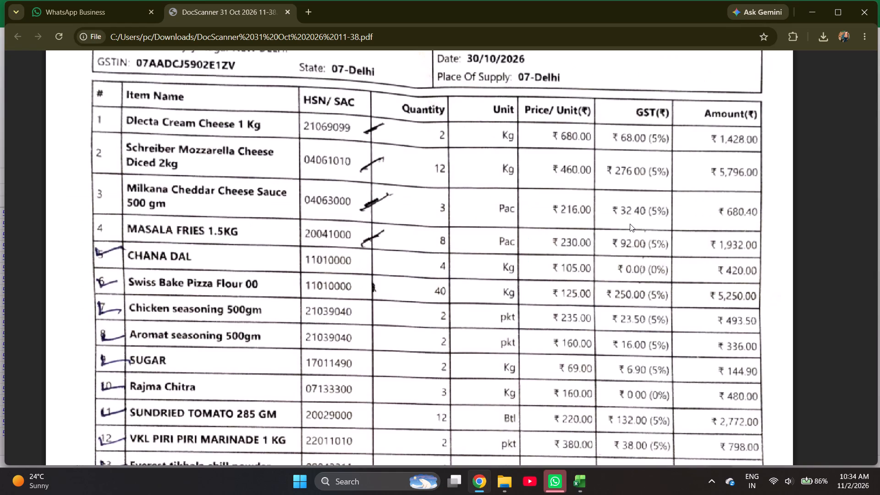
pyautogui.hotkey('alt', 'Tab')
pyautogui.write('aroma')
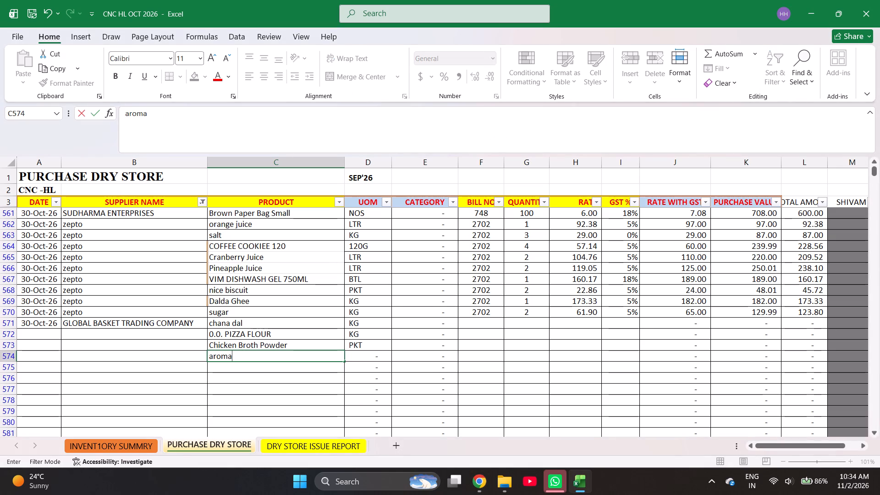
pyautogui.hotkey('alt', 'Tab')
pyautogui.hotkey('alt', 'Tab')
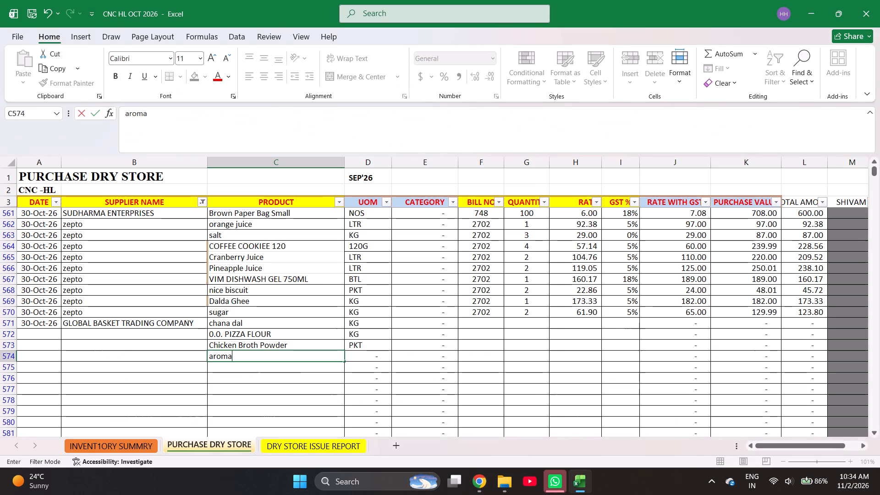
pyautogui.hotkey('ctrl', 'pageup')
pyautogui.hotkey('ctrl', 'f')
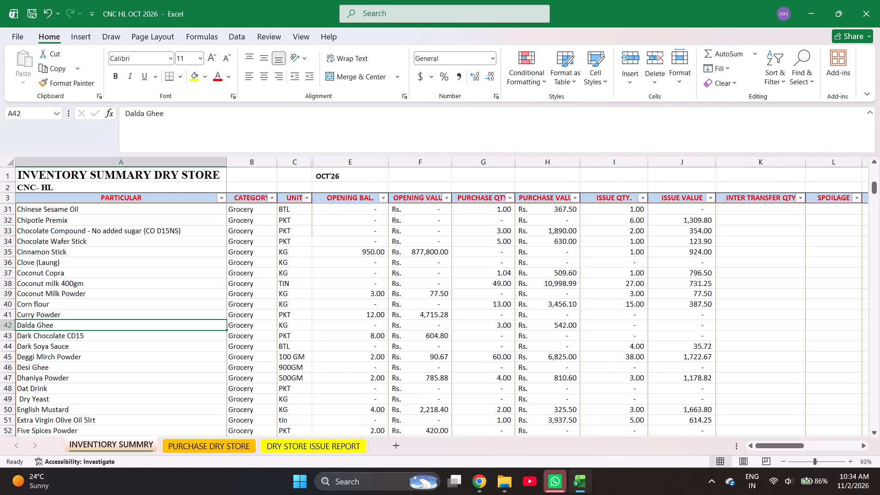
pyautogui.write('arom')
pyautogui.press('Return')
pyautogui.press('Escape')
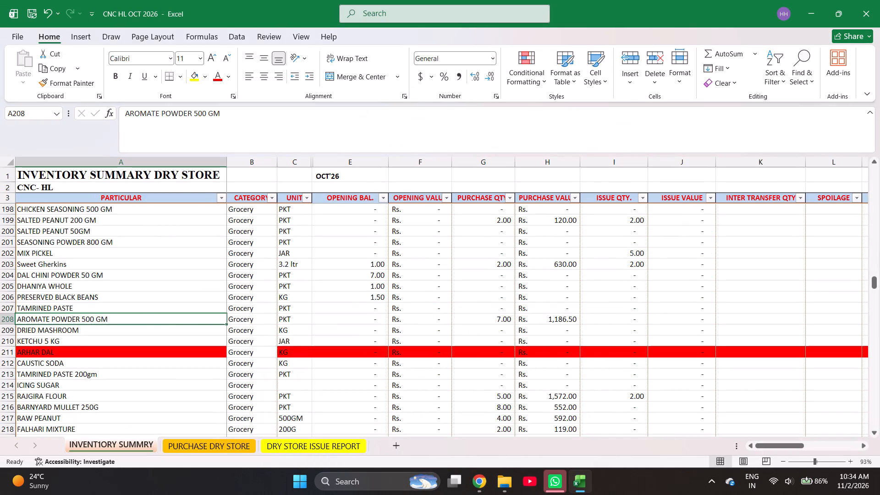
pyautogui.hotkey('ctrl', 'c')
pyautogui.hotkey('ctrl', 'pagedown')
pyautogui.press('Return')
pyautogui.press('Return')
# Enter the invoice's next item, sugar, as the product in row 575 of the purchase sheet.
pyautogui.hotkey('alt', 'Tab')
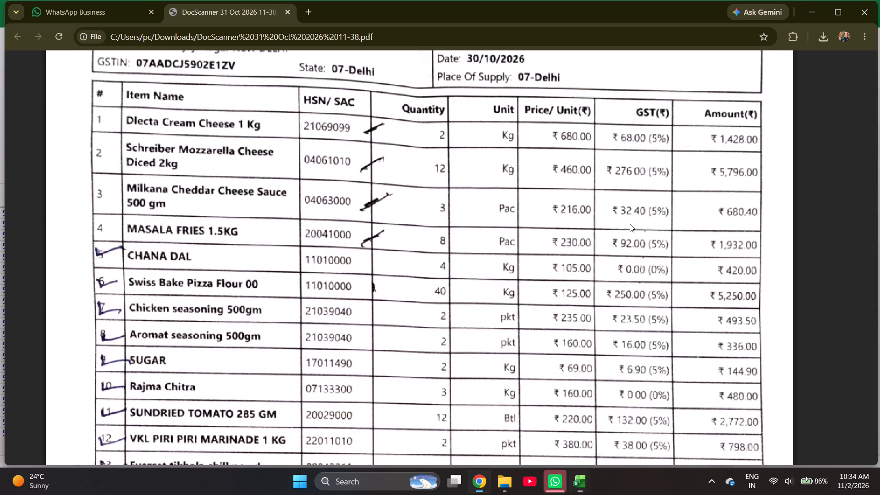
pyautogui.hotkey('alt', 'Tab')
pyautogui.write('su')
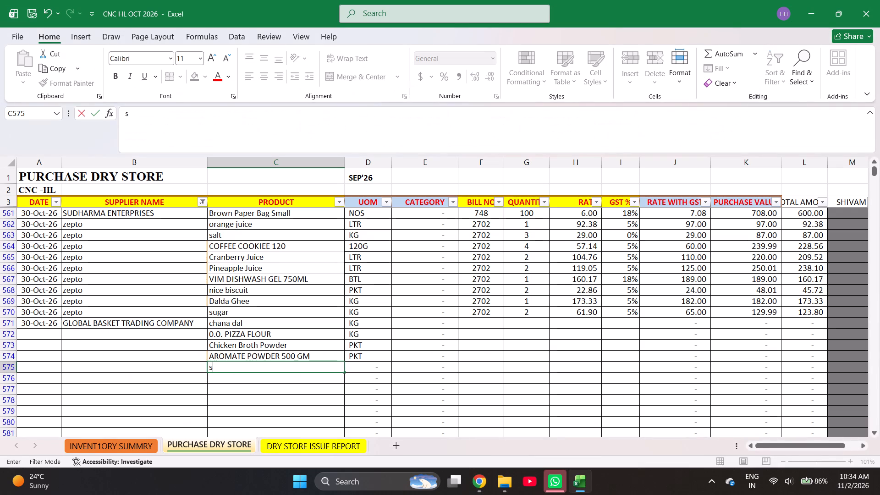
pyautogui.write('gar')
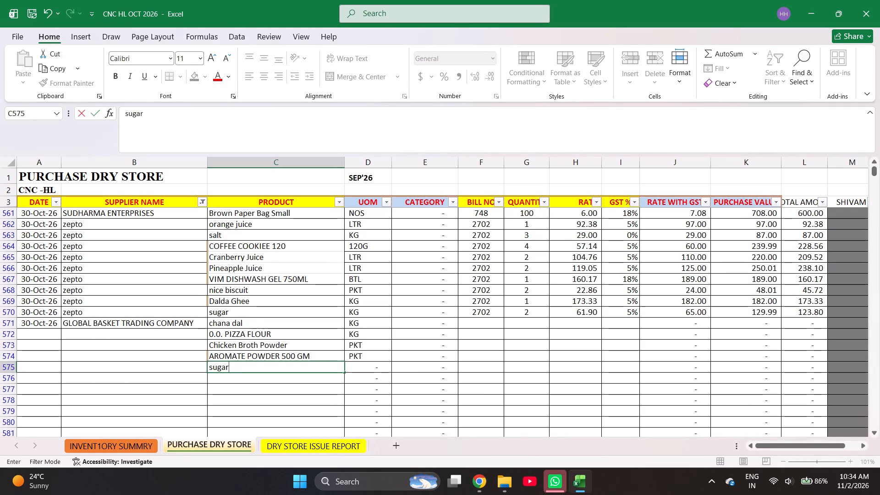
pyautogui.press('Return')
# Enter the invoice's Rajma Chitra line as product RAJMA in row 576 of the purchase sheet.
pyautogui.hotkey('alt', 'Tab')
pyautogui.hotkey('alt', 'Tab')
pyautogui.write('ra')
pyautogui.write('jma')
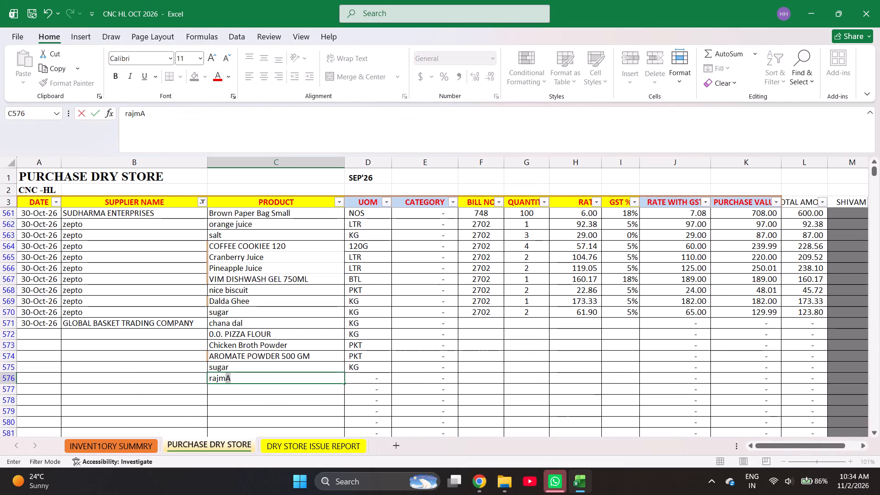
pyautogui.press('BackSpace')
pyautogui.press('BackSpace')
pyautogui.press('m')
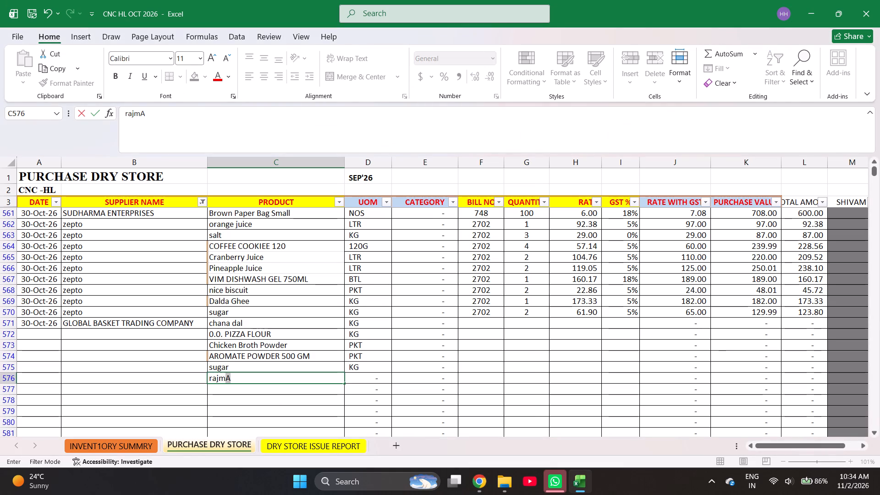
pyautogui.press('Return')
# Find the sundried tomato with "sund" in the inventory summary and copy SunDried Tomato 285gm into product row 577 of the purchase sheet.
pyautogui.hotkey('alt', 'Tab')
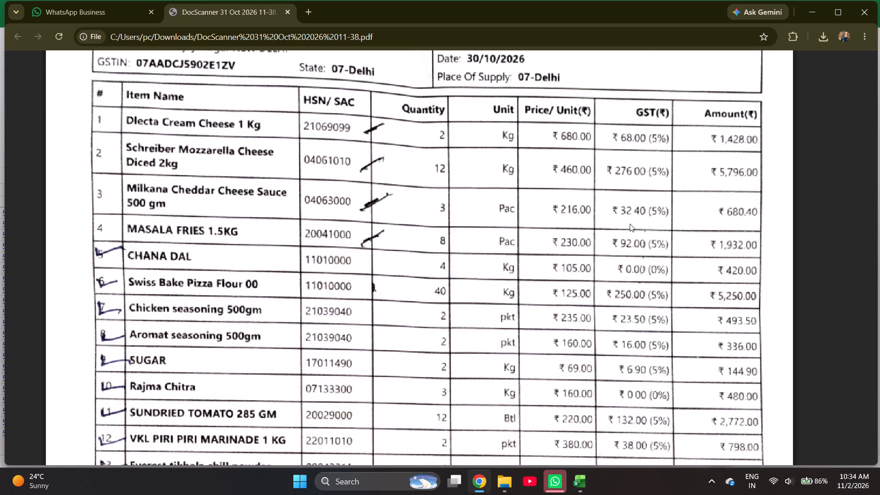
pyautogui.hotkey('alt', 'Tab')
pyautogui.write('sund')
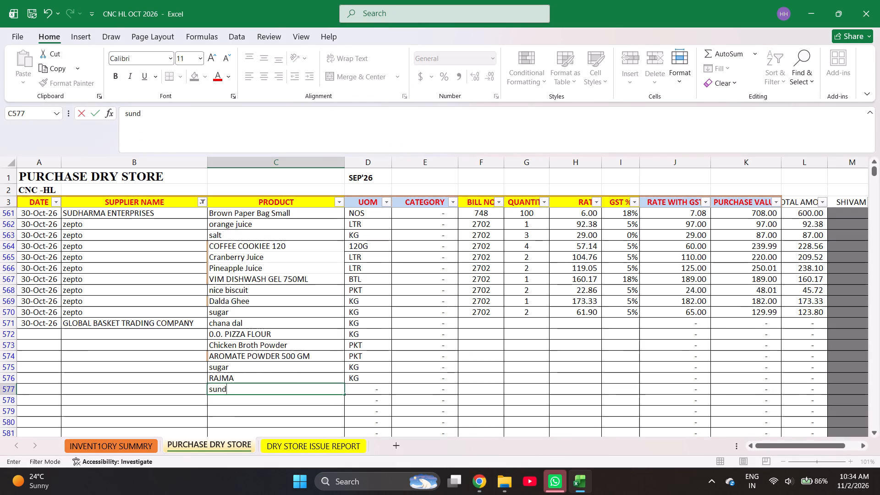
pyautogui.press('r')
pyautogui.hotkey('alt', 'Tab')
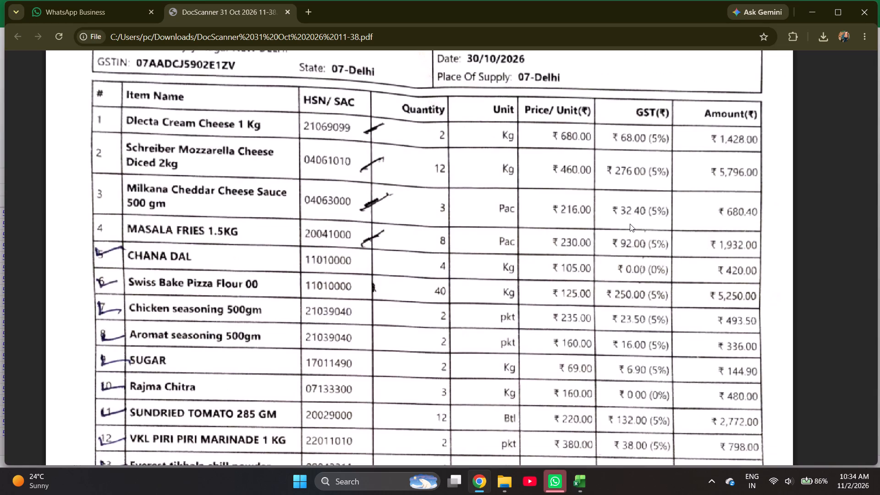
pyautogui.hotkey('alt', 'Tab')
pyautogui.hotkey('ctrl', 'pageup')
pyautogui.hotkey('ctrl', 'f')
pyautogui.write('sund')
pyautogui.press('Return')
pyautogui.press('Escape')
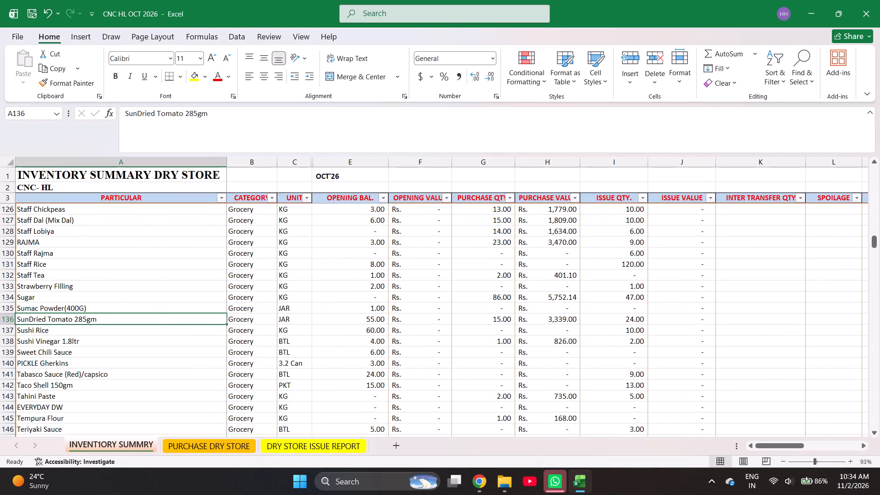
pyautogui.hotkey('ctrl', 'c')
pyautogui.hotkey('ctrl', 'pagedown')
pyautogui.press('Return')
pyautogui.press('Return')
# Enter the invoice's piri piri marinade line as product Peri Peri Premix in row 578 of the purchase sheet.
pyautogui.hotkey('alt', 'Tab')
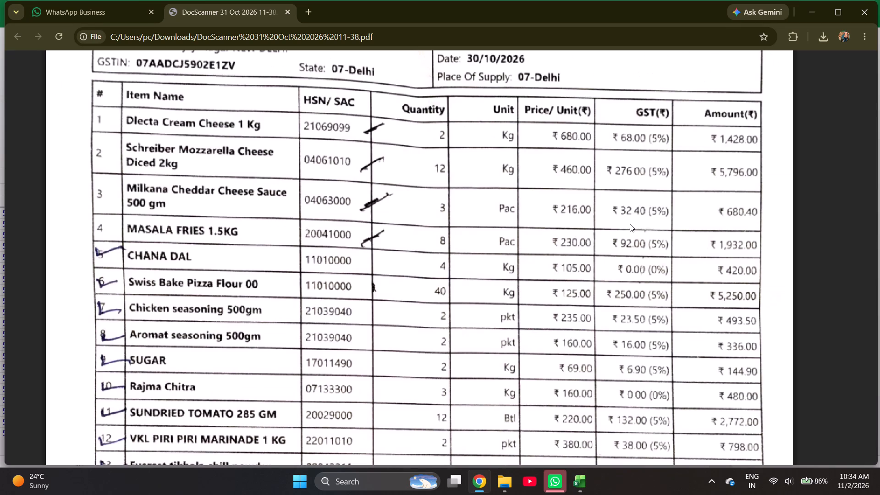
pyautogui.hotkey('alt', 'Tab')
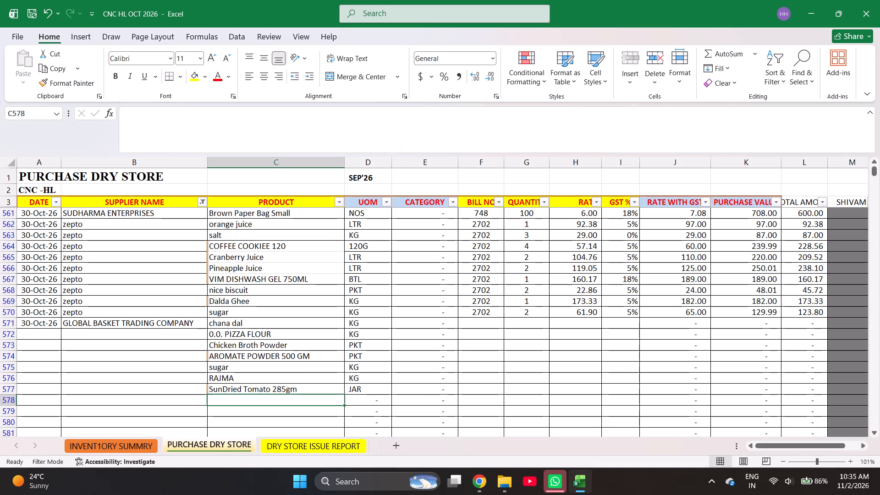
pyautogui.write('peri')
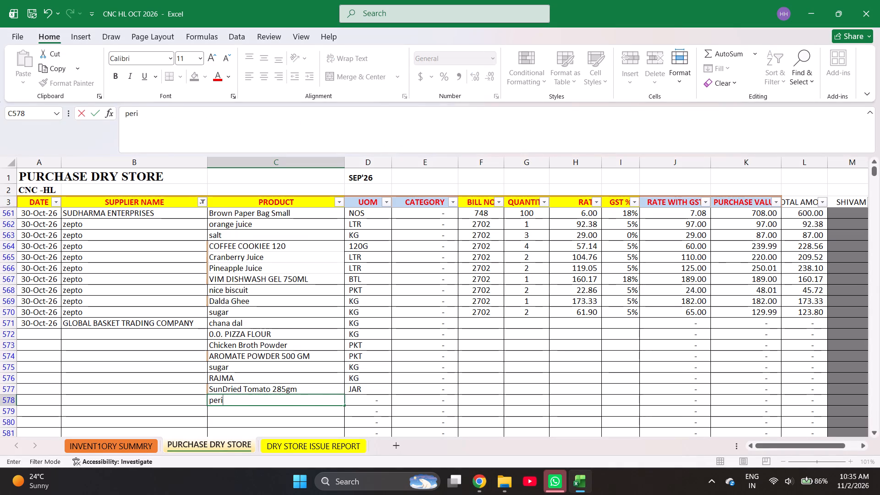
pyautogui.press('space')
pyautogui.press('Return')
# For the invoice's Everest tikhala chill powder, find "red ch" in the inventory summary and copy Red Chili Powder (Teekha Lal) into product row 579.
pyautogui.hotkey('alt', 'Tab')
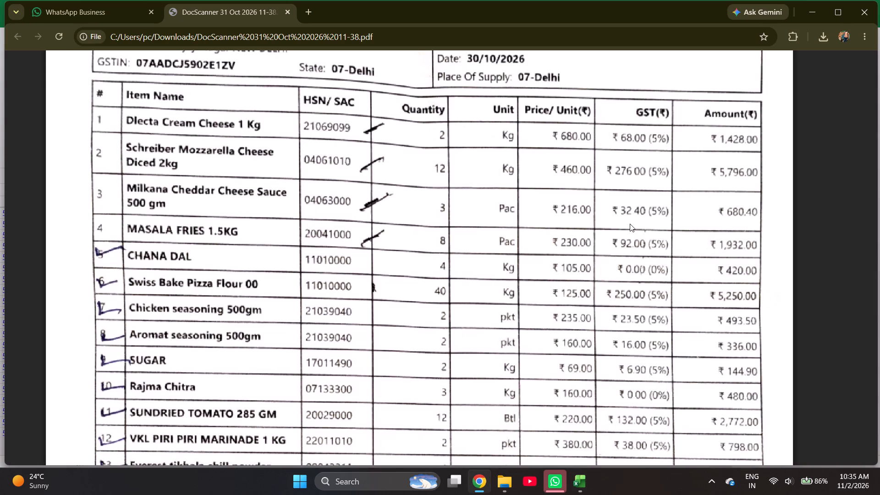
pyautogui.click(630, 224)
pyautogui.press('Down')
pyautogui.press('Down')
pyautogui.press('Down')
pyautogui.press('Down')
pyautogui.press('Down')
pyautogui.hotkey('alt', 'Tab')
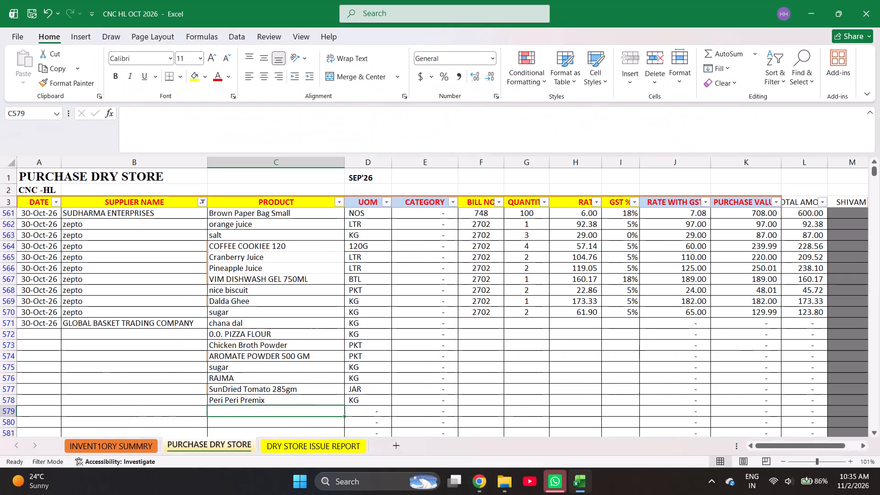
pyautogui.press('r')
pyautogui.hotkey('ctrl', 'pageup')
pyautogui.hotkey('ctrl', 'f')
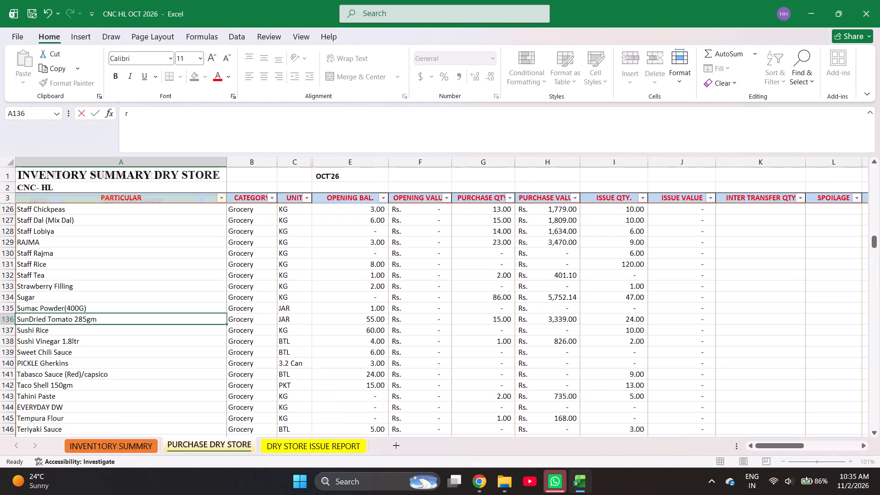
pyautogui.write('redc')
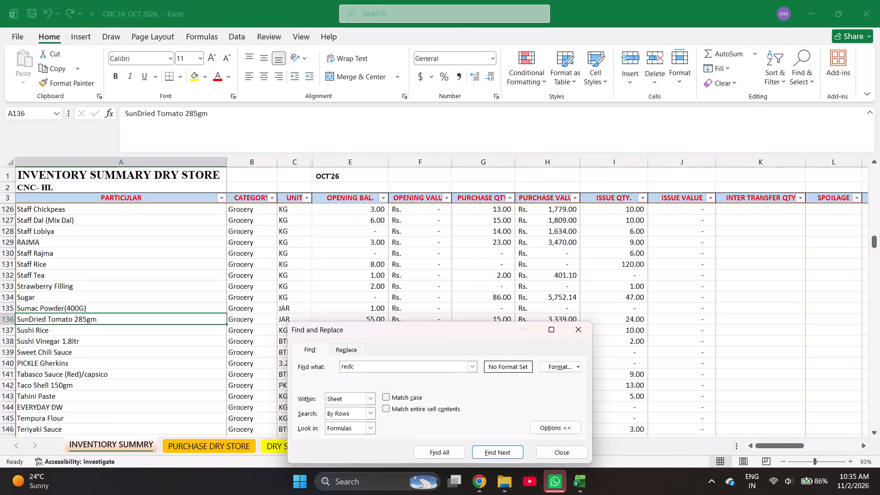
pyautogui.press('BackSpace')
pyautogui.press('space')
pyautogui.write('ch')
pyautogui.press('Return')
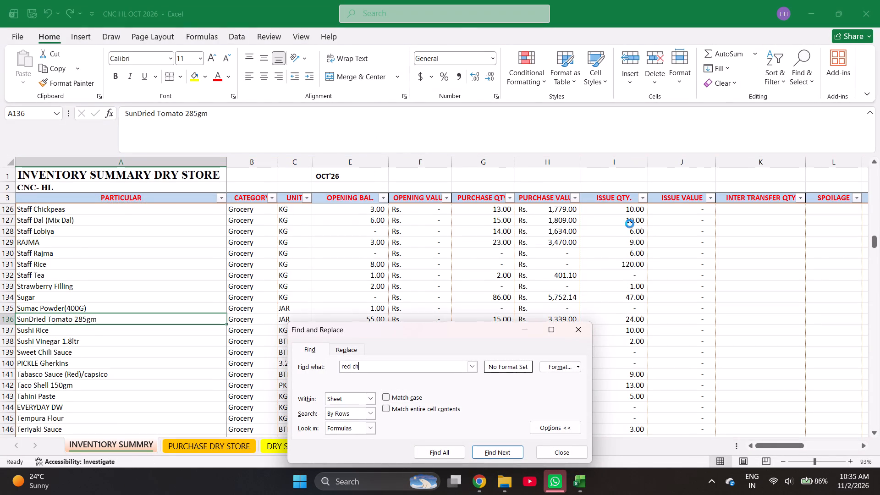
pyautogui.press('Return')
pyautogui.hotkey('alt', 'Tab')
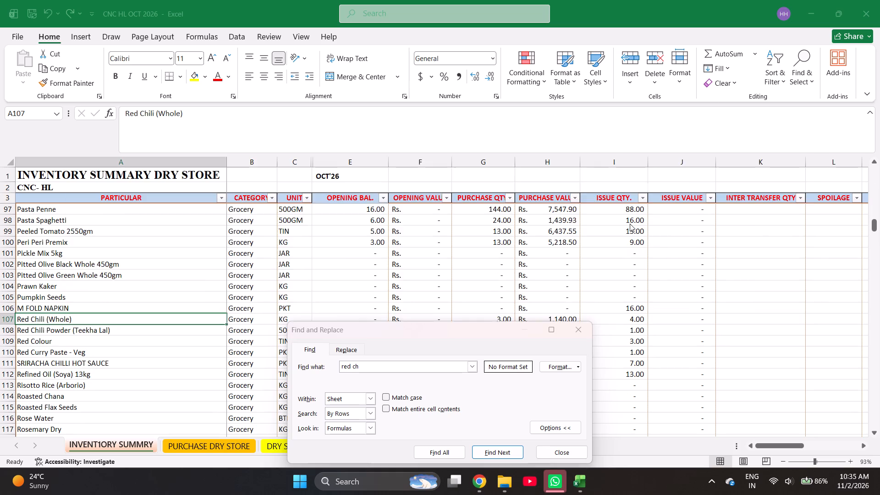
pyautogui.press('Down')
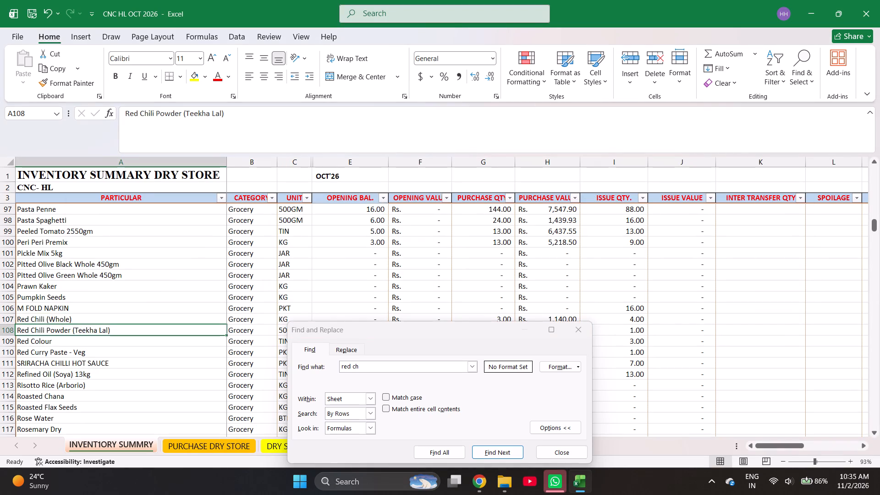
pyautogui.hotkey('ctrl', 'f')
pyautogui.press('Escape')
pyautogui.hotkey('ctrl', 'c')
pyautogui.hotkey('ctrl', 'pagedown')
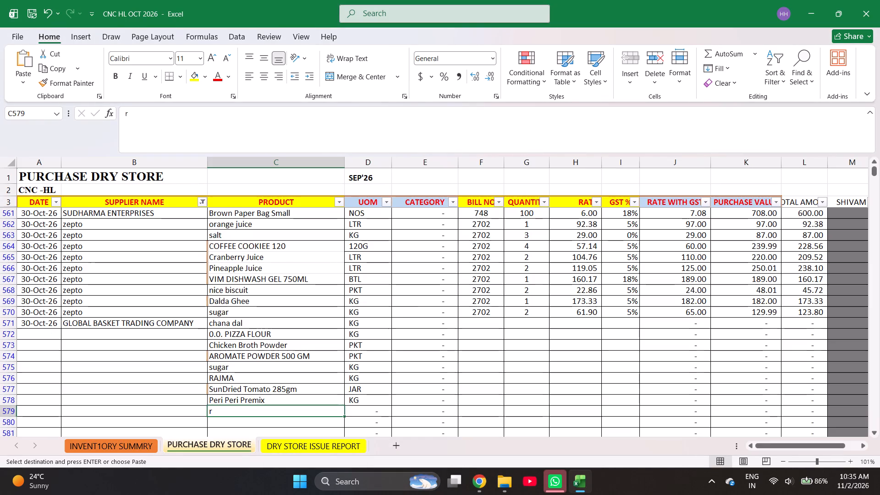
pyautogui.press('Return')
pyautogui.press('Return')
# Enter the invoice's Yuzu 1ltr line as product YUZU SYRUP in row 580 of the purchase sheet.
pyautogui.hotkey('alt', 'Tab')
pyautogui.press('Down')
pyautogui.press('Down')
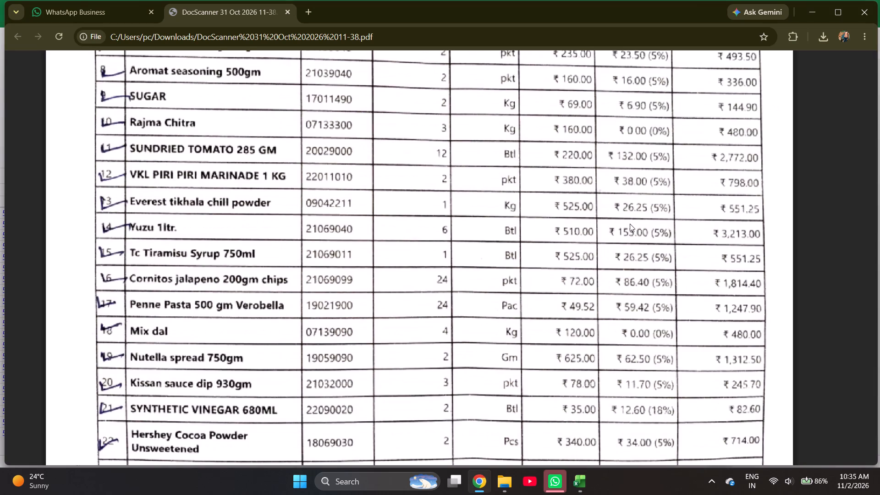
pyautogui.hotkey('alt', 'Tab')
pyautogui.write('yu')
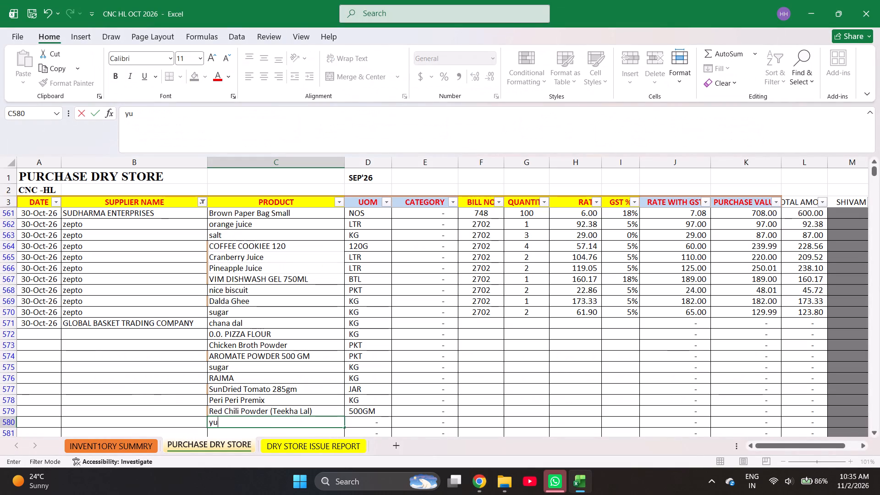
pyautogui.write('zu')
pyautogui.press('Return')
# Enter the invoice's Tc Tiramisu Syrup line as product Tiramisu Syrup in row 581 of the purchase sheet.
pyautogui.hotkey('alt', 'Tab')
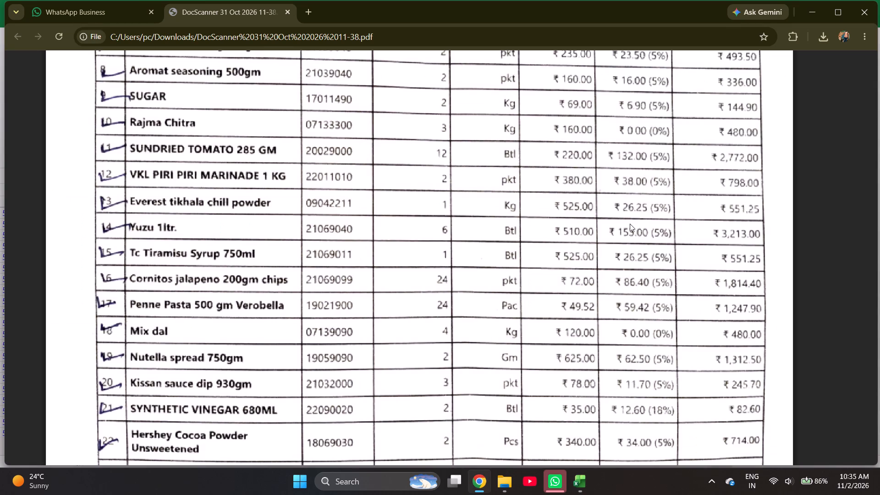
pyautogui.hotkey('alt', 'Tab')
pyautogui.write('tir')
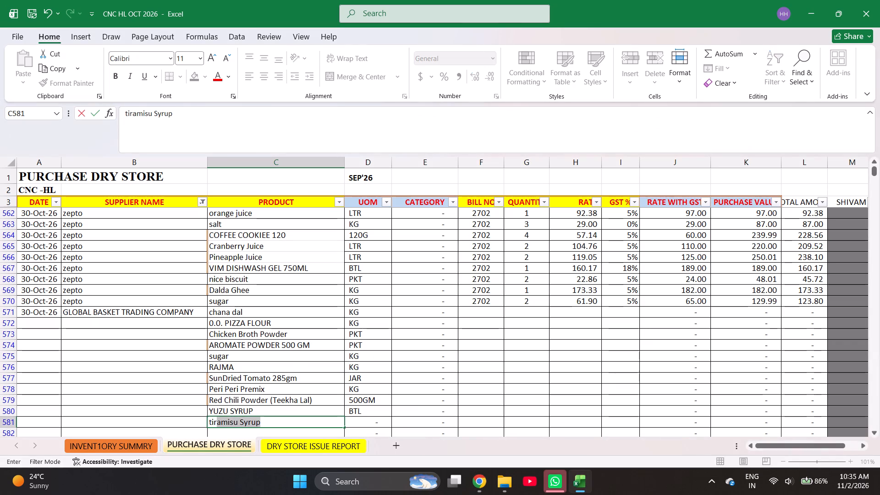
pyautogui.press('Return')
# For the invoice's Cornitos jalapeno chips, find "jala" in the inventory summary and copy Jalapeno Slices into product row 582 of the purchase sheet.
pyautogui.hotkey('alt', 'Tab')
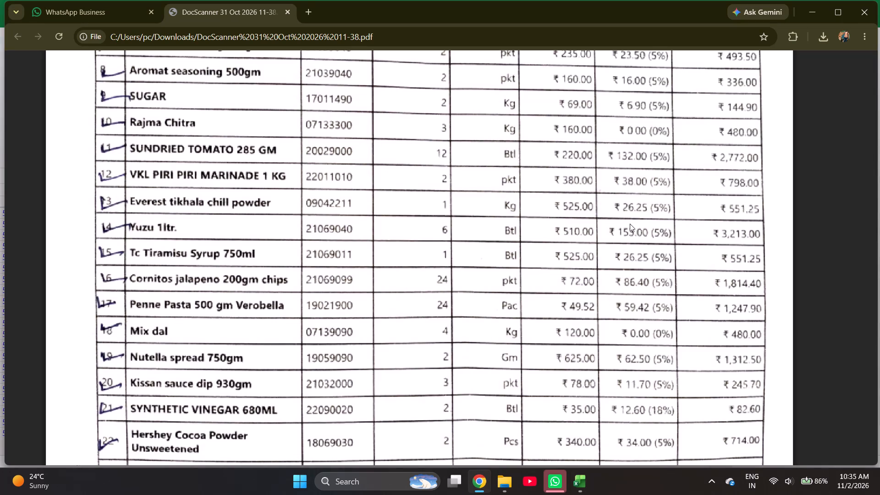
pyautogui.hotkey('alt', 'Tab')
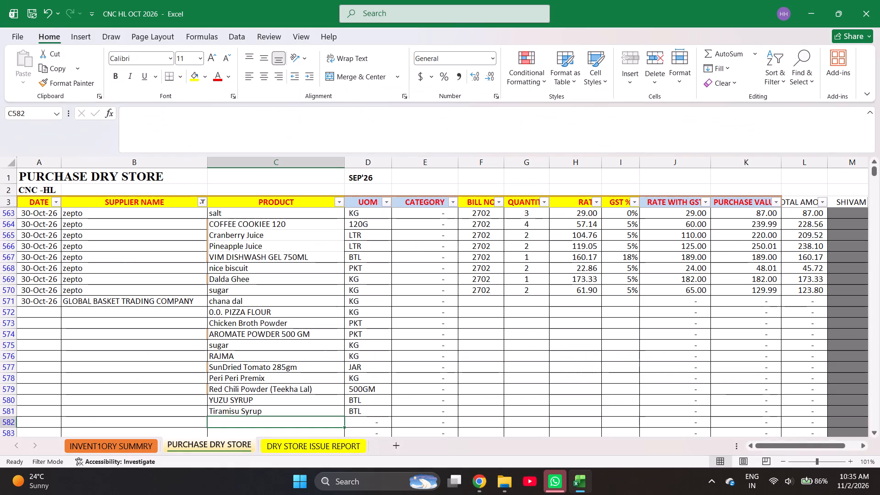
pyautogui.write('jal')
pyautogui.press('a')
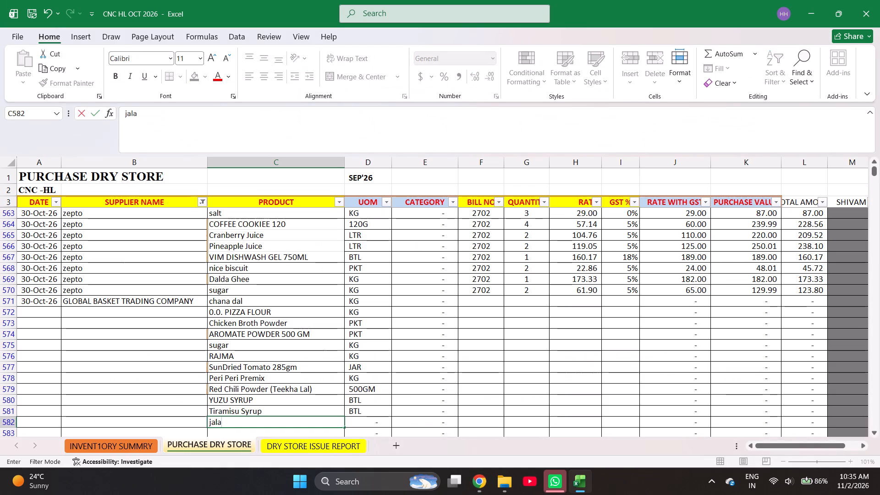
pyautogui.write('peni')
pyautogui.hotkey('alt', 'Tab')
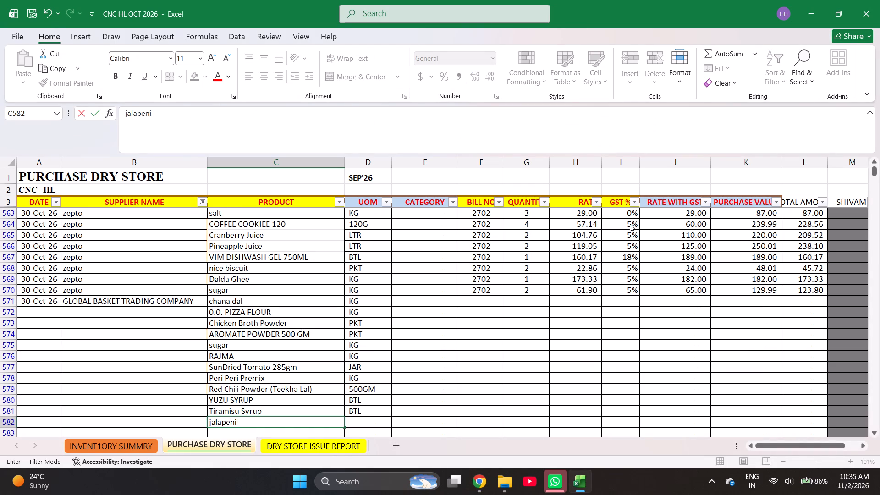
pyautogui.hotkey('alt', 'Tab')
pyautogui.hotkey('ctrl', 'pageup')
pyautogui.hotkey('ctrl', 'f')
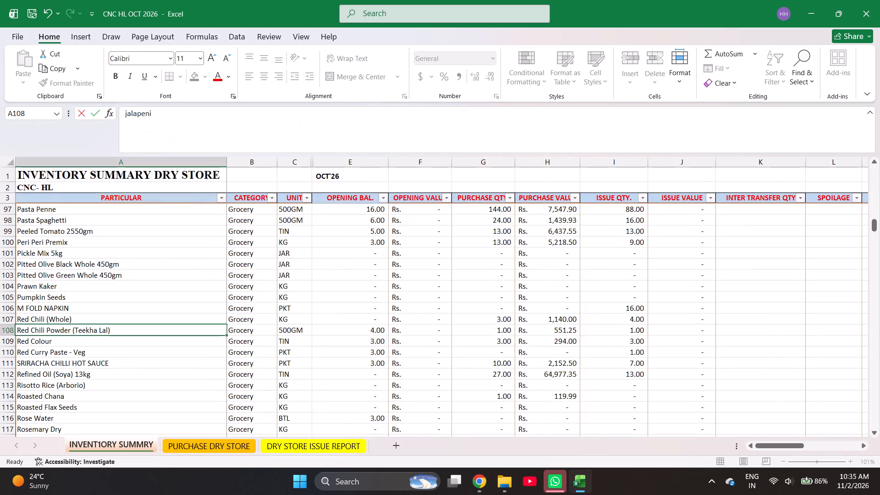
pyautogui.write('jala')
pyautogui.press('Return')
pyautogui.press('Escape')
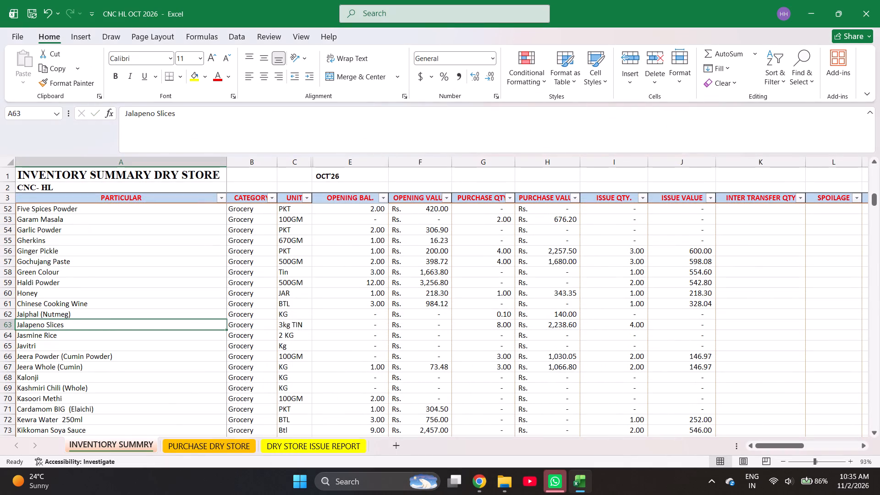
pyautogui.hotkey('ctrl', 'c')
pyautogui.hotkey('ctrl', 'pagedown')
pyautogui.press('Return')
pyautogui.press('Return')
# Enter the invoice's Penne Pasta 500 gm line as product Pasta Penne in row 583 of the purchase sheet.
pyautogui.hotkey('alt', 'Tab')
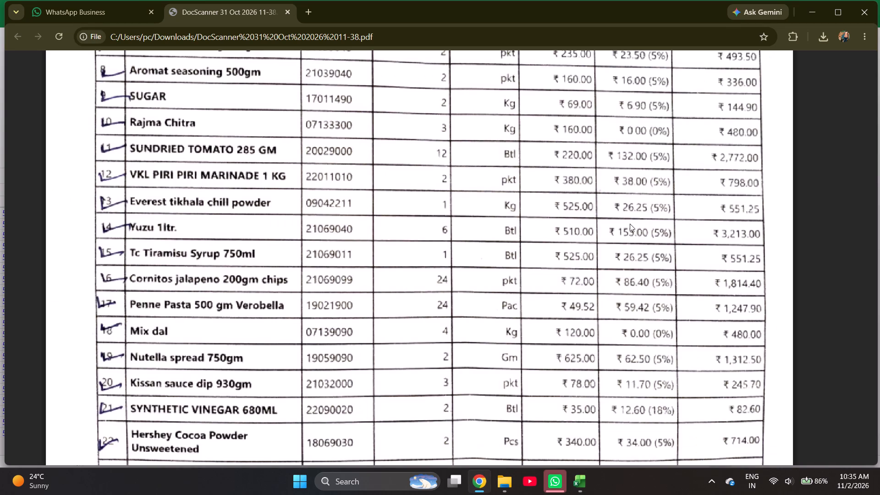
pyautogui.hotkey('alt', 'Tab')
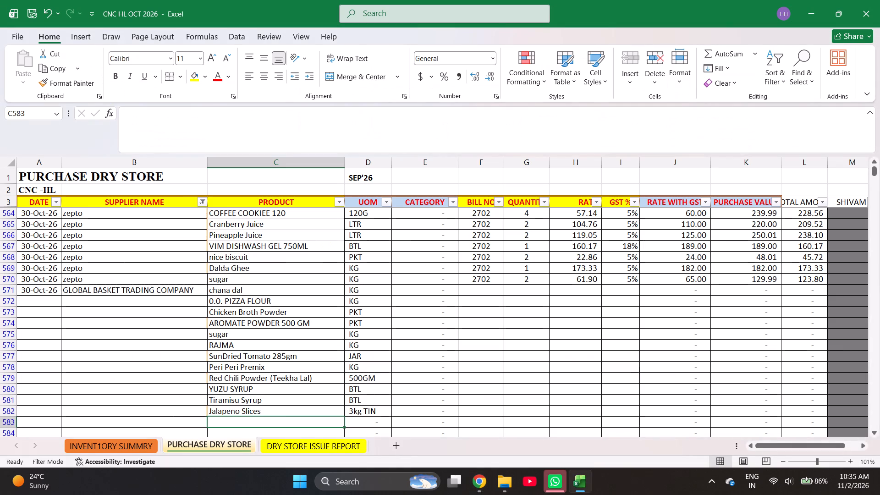
pyautogui.write('pasta pe')
pyautogui.press('Return')
# For the invoice's Mix dal, find "staff" in the inventory summary and copy Staff Dal (Mix Dal) into product row 584 of the purchase sheet.
pyautogui.hotkey('alt', 'Tab')
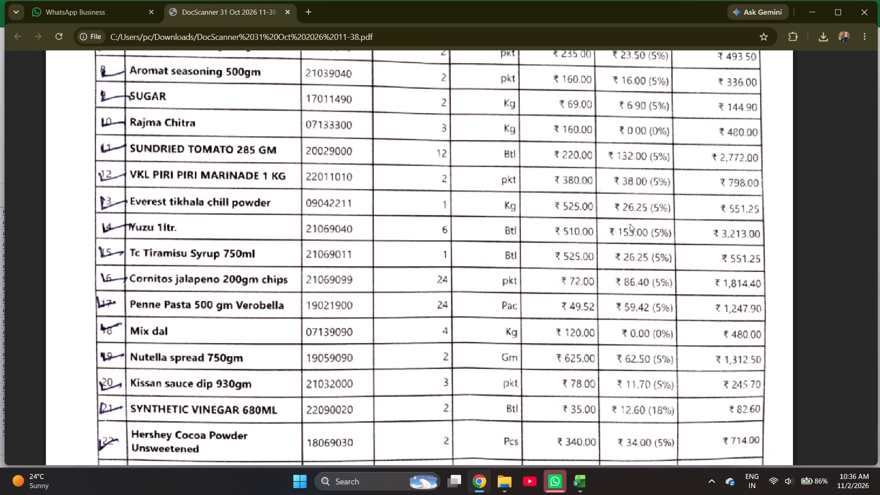
pyautogui.hotkey('alt', 'Tab')
pyautogui.write('mix')
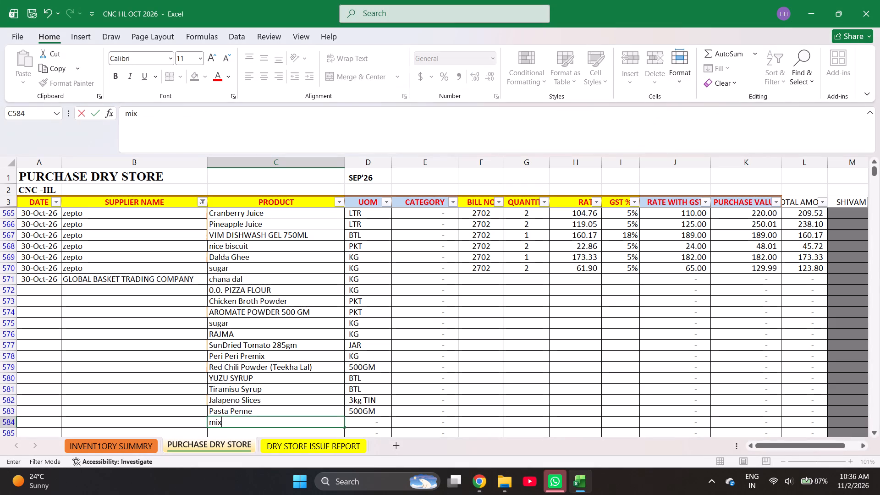
pyautogui.hotkey('ctrl', 'pageup')
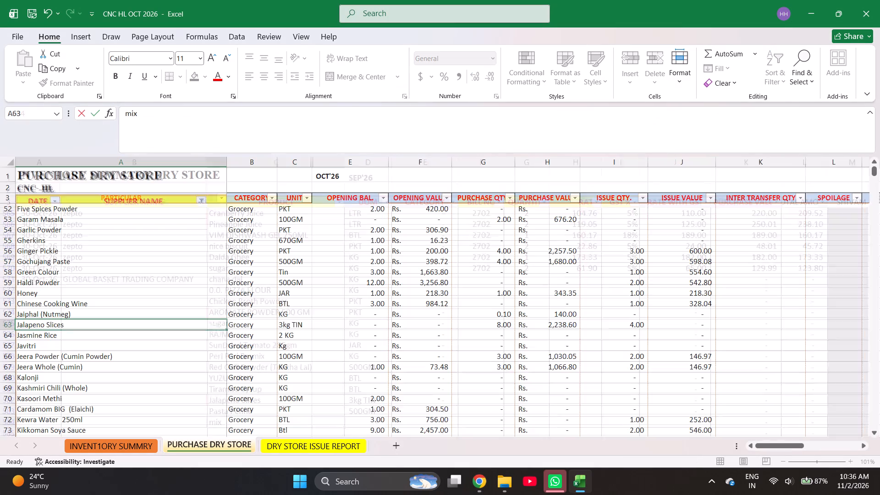
pyautogui.hotkey('ctrl', 'f')
pyautogui.write('staff m')
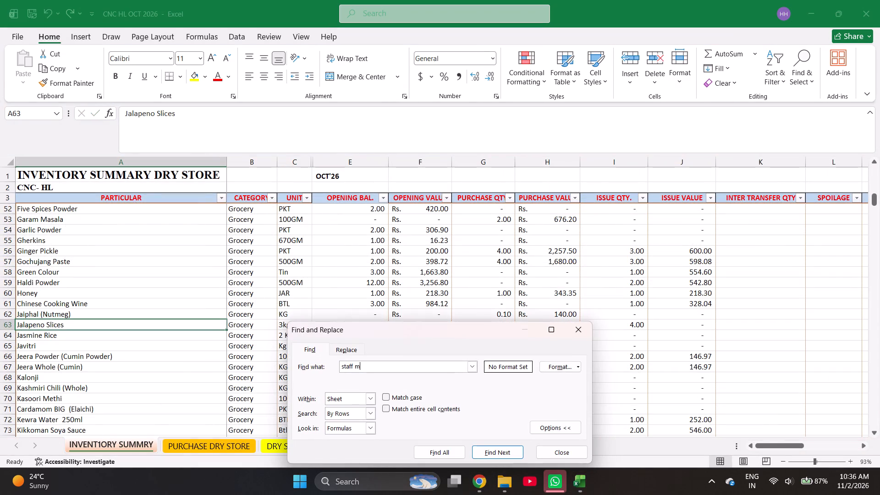
pyautogui.press('Return')
pyautogui.press('Return')
pyautogui.press('BackSpace')
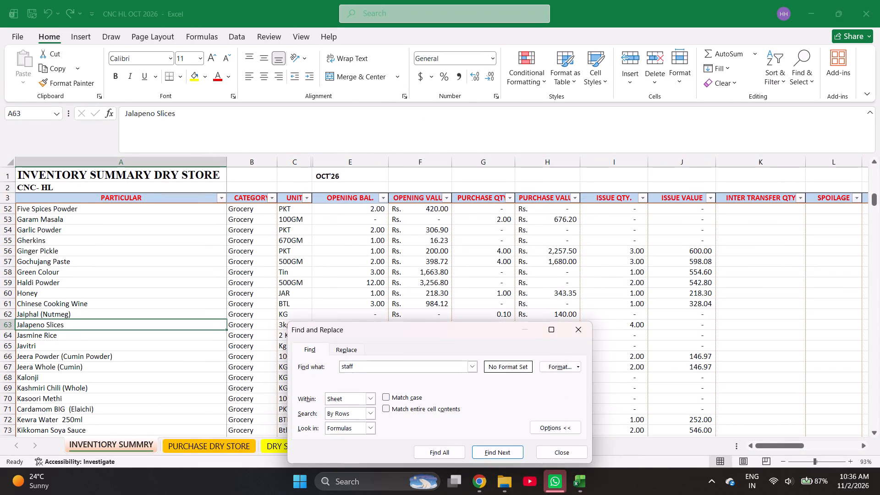
pyautogui.press('Return')
pyautogui.press('Return')
pyautogui.press('Return')
pyautogui.press('`')
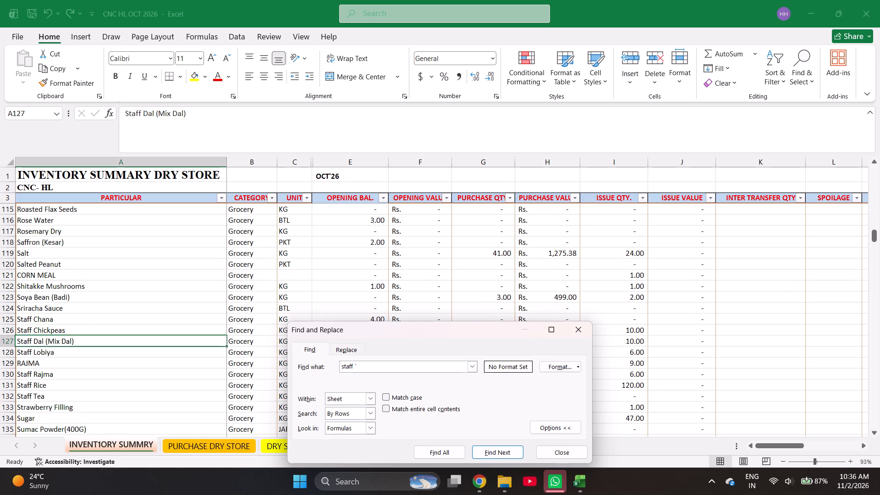
pyautogui.press('Escape')
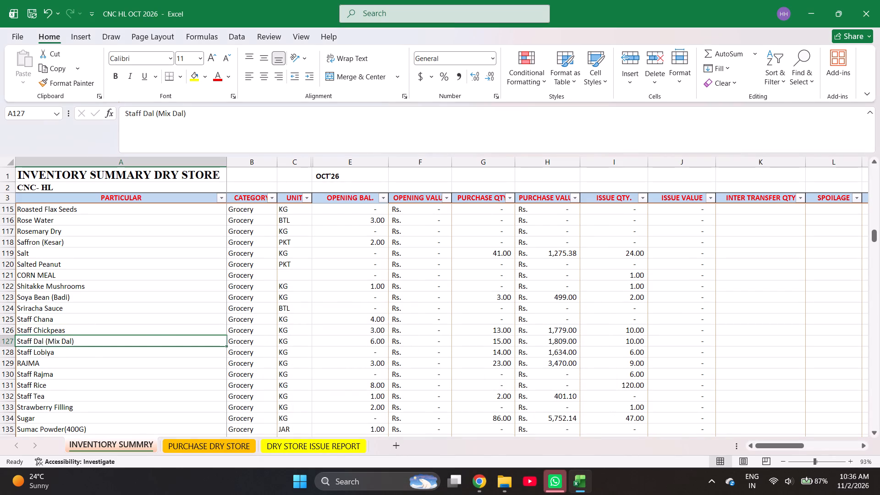
pyautogui.hotkey('ctrl', 'c')
pyautogui.hotkey('ctrl', 'pagedown')
pyautogui.press('Return')
pyautogui.press('Return')
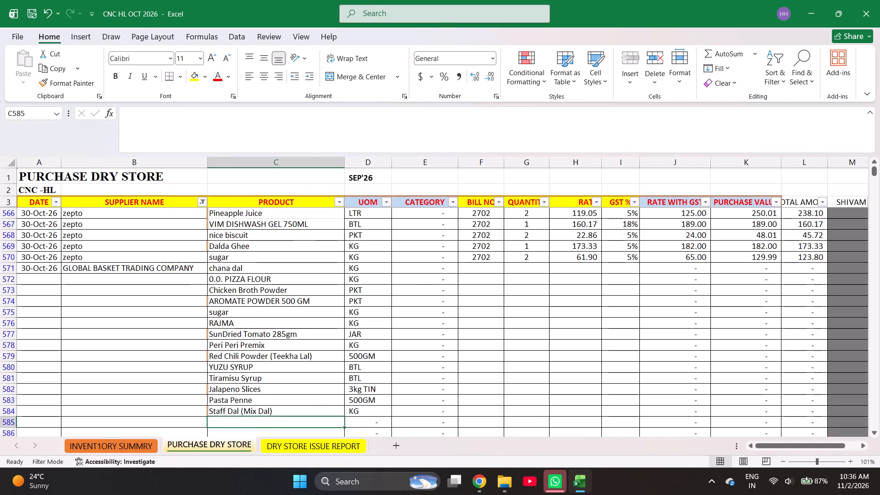
# Enter the invoice's Nutella spread line as product Nutella Chocolate Spread-750gm in row 585 of the purchase sheet.
pyautogui.hotkey('alt', 'Tab')
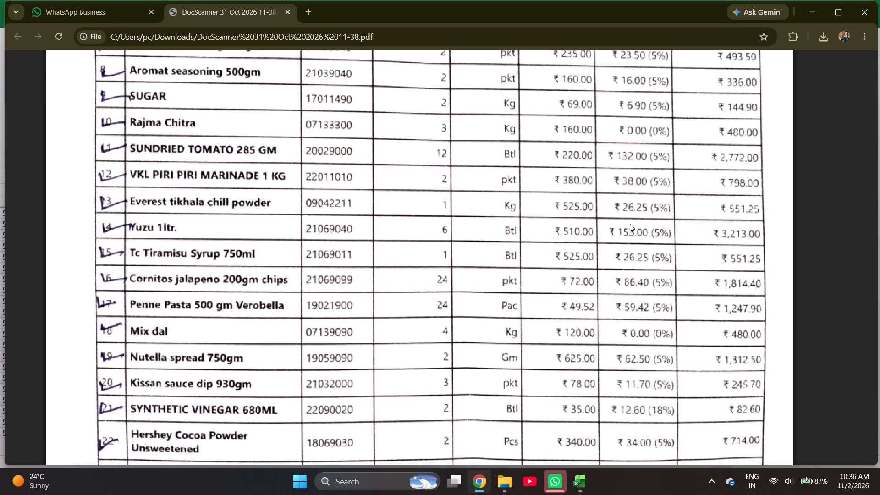
pyautogui.hotkey('alt', 'Tab')
pyautogui.write('nu')
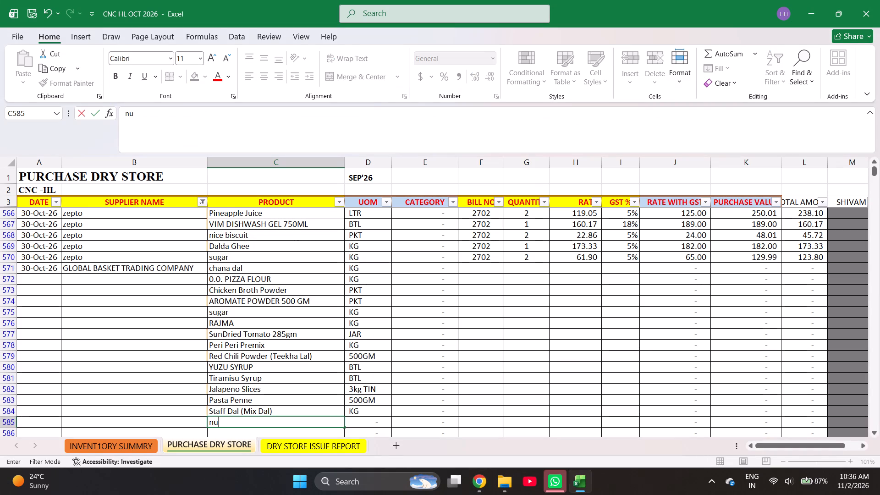
pyautogui.write('te')
pyautogui.write('lla')
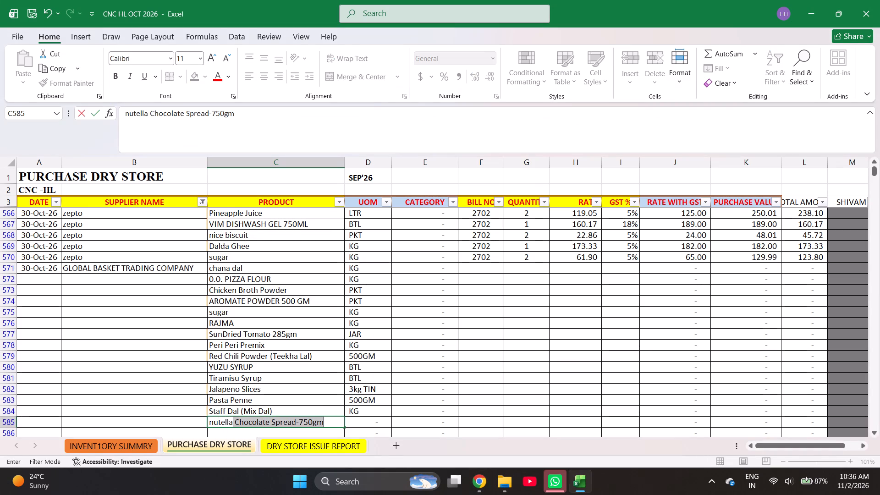
pyautogui.press('Return')
# Enter the invoice's Kissan sauce dip line as product KISSAN KETCHUP DIP 930GM in row 586 of the purchase sheet.
pyautogui.hotkey('alt', 'Tab')
pyautogui.hotkey('alt', 'Tab')
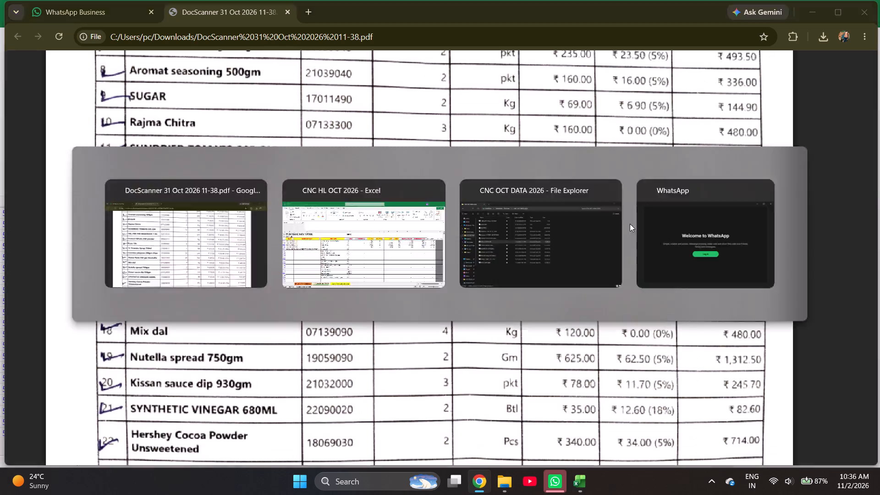
pyautogui.write('kiss')
pyautogui.press('Return')
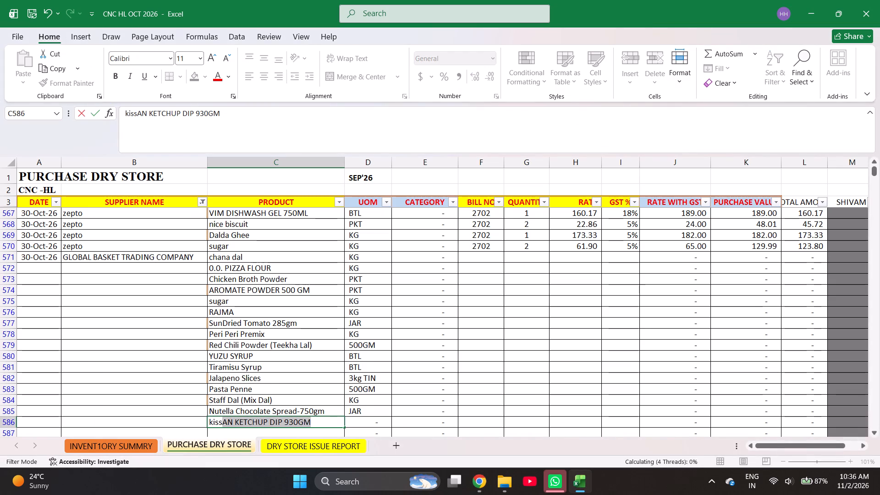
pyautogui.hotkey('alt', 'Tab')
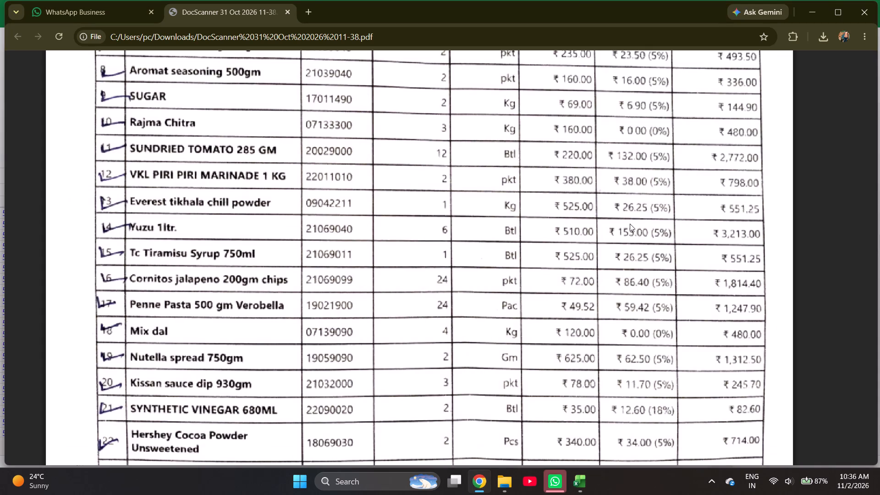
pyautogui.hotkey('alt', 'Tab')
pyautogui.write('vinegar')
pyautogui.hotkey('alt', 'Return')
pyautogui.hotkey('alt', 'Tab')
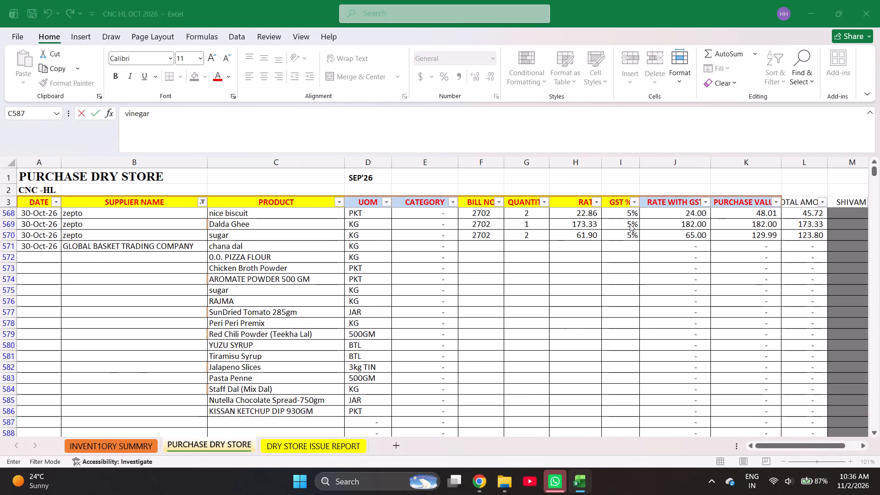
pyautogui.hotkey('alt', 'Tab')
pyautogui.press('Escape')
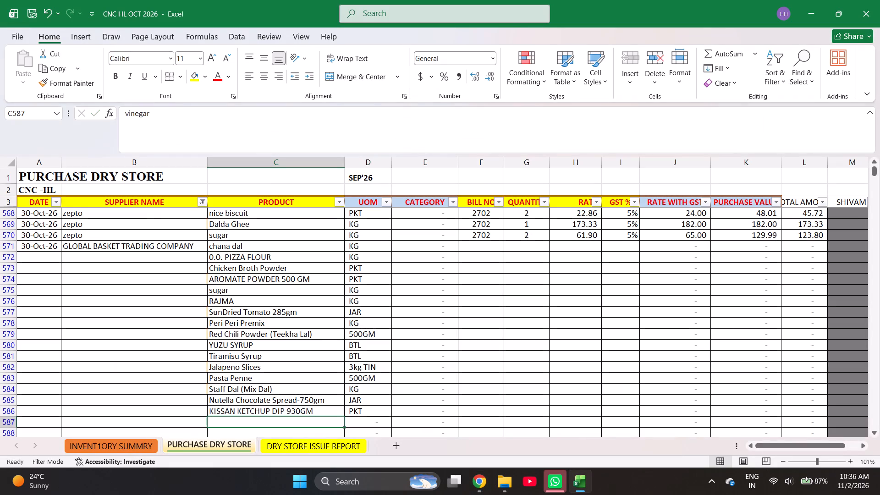
# Enter the invoice's synthetic vinegar line as product VINEGAR in row 587 of the purchase sheet.
pyautogui.write('vi')
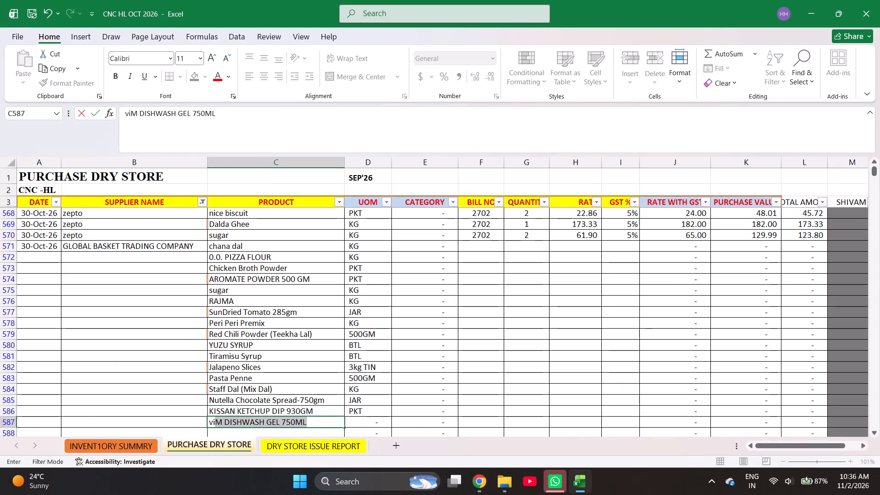
pyautogui.write('ne')
pyautogui.press('Return')
# For the invoice's Hershey cocoa powder, find "cocoa" in the inventory summary and copy Cocoa Powder (Unsweetened) into product row 588 of the purchase sheet.
pyautogui.hotkey('alt', 'Tab')
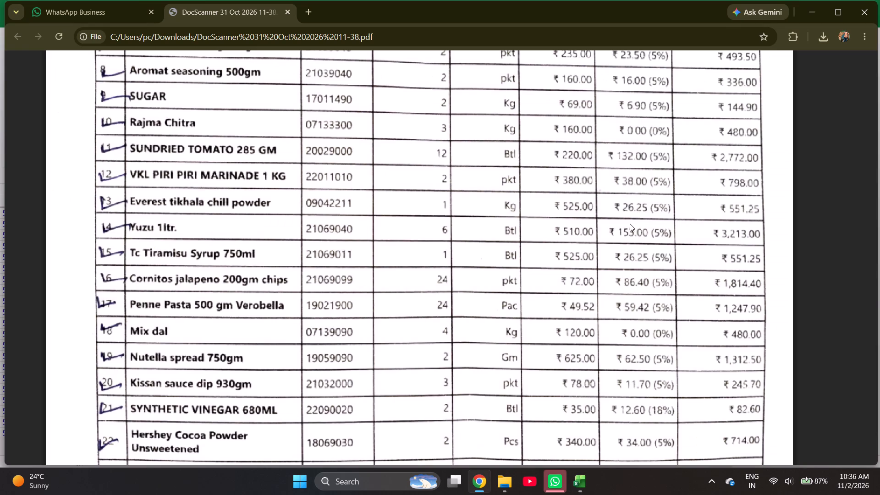
pyautogui.hotkey('alt', 'Tab')
pyautogui.hotkey('ctrl', 'pageup')
pyautogui.hotkey('ctrl', 'f')
pyautogui.write('cocoa')
pyautogui.press('Return')
pyautogui.press('Escape')
pyautogui.hotkey('ctrl', 'c')
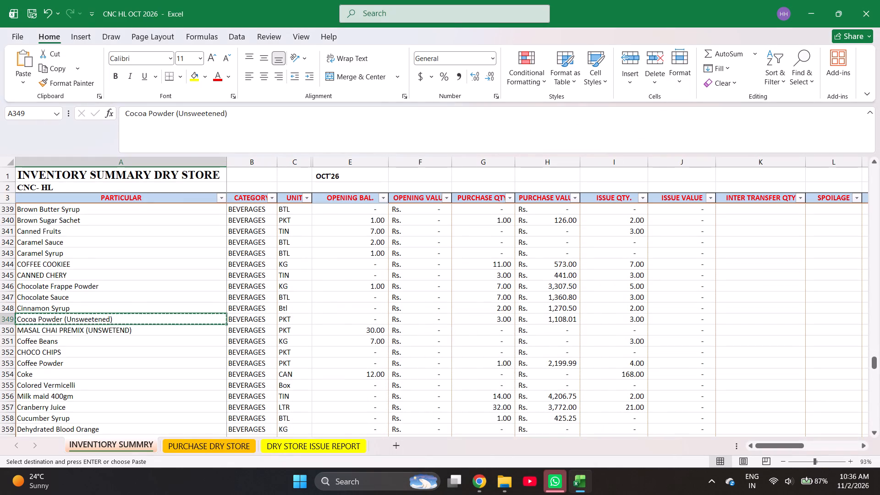
pyautogui.hotkey('ctrl', 'pagedown')
pyautogui.press('Return')
pyautogui.press('Return')
# For the invoice's Lotus Biscoff spread, find "lotus" in the inventory summary and copy Lotus Biscoff Spread (Smooth) into product row 589 of the purchase sheet.
pyautogui.hotkey('alt', 'Tab')
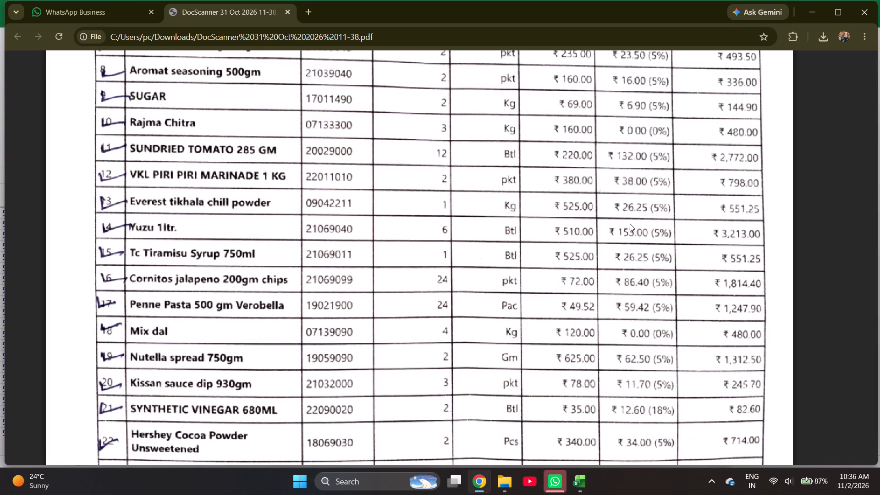
pyautogui.press('Down')
pyautogui.press('Down')
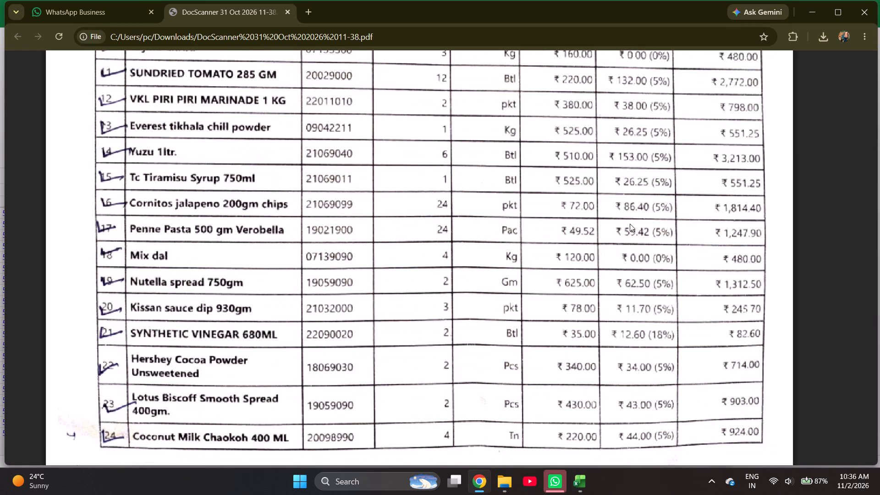
pyautogui.hotkey('alt', 'Tab')
pyautogui.write('lotu')
pyautogui.hotkey('ctrl', 'pageup')
pyautogui.hotkey('ctrl', 'f')
pyautogui.write('lotus')
pyautogui.press('Return')
pyautogui.press('Escape')
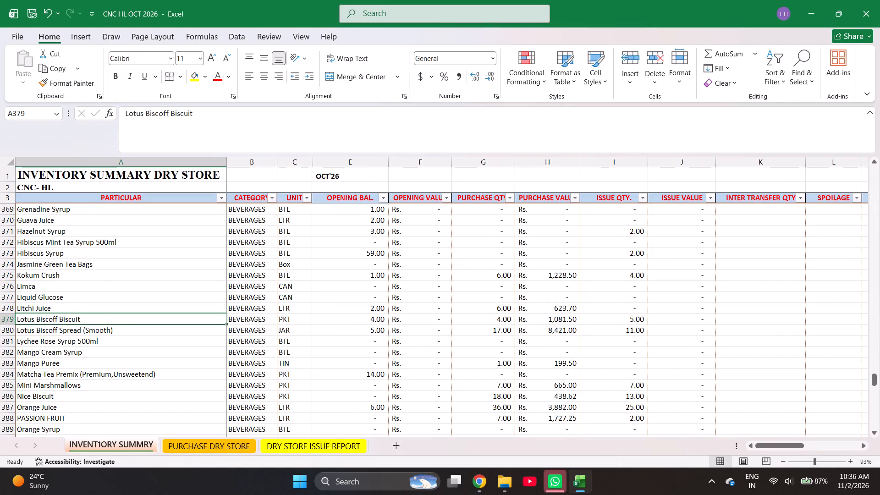
pyautogui.press('Down')
pyautogui.hotkey('ctrl', 'c')
pyautogui.hotkey('ctrl', 'pagedown')
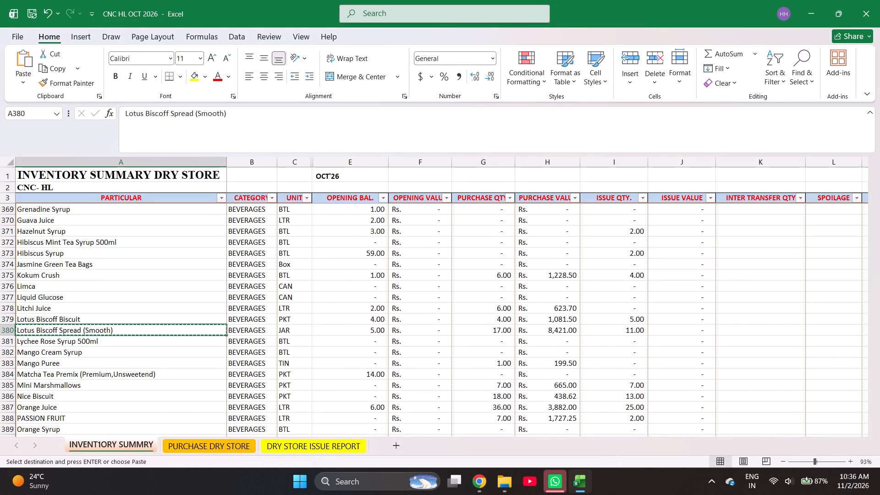
pyautogui.press('Return')
pyautogui.press('Return')
# Enter the invoice's Chaokoh coconut milk line as product Coconut milk 400gm in row 590 of the purchase sheet.
pyautogui.hotkey('alt', 'Tab')
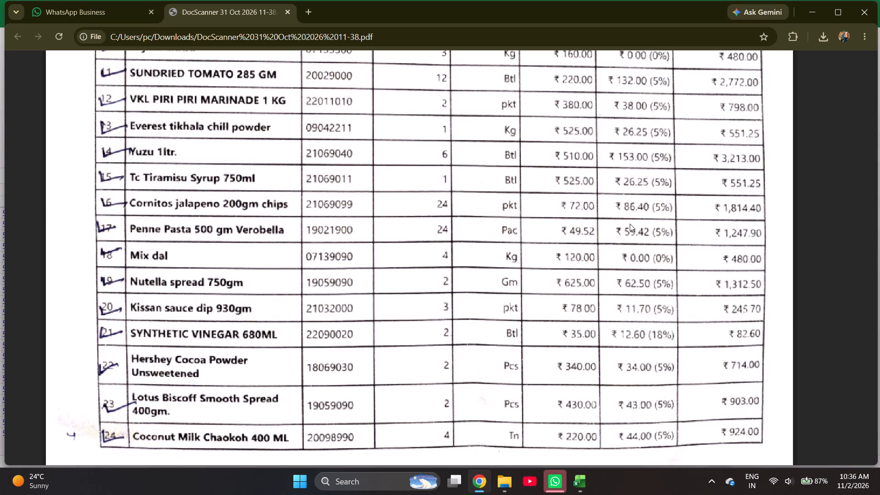
pyautogui.hotkey('alt', 'Tab')
pyautogui.write('coco')
pyautogui.write('nut')
pyautogui.press('Return')
# Examine the invoice's next page in the scanned PDF, starting from line item 25.
pyautogui.hotkey('alt', 'Tab')
pyautogui.press('Down')
pyautogui.press('Down')
pyautogui.press('Down')
pyautogui.press('Down')
pyautogui.press('Down')
pyautogui.press('Down')
pyautogui.press('Down')
pyautogui.press('Down')
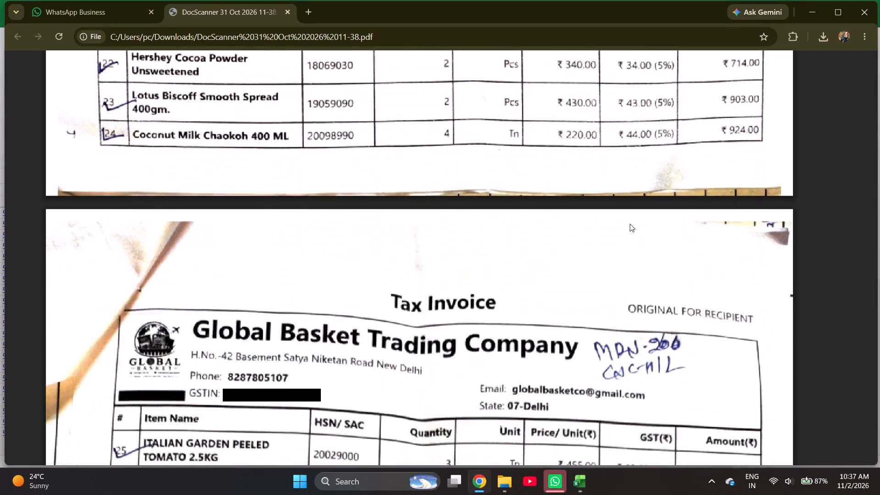
pyautogui.press('Up')
pyautogui.press('Down')
pyautogui.press('Down')
pyautogui.press('Down')
pyautogui.press('Down')
pyautogui.press('Down')
pyautogui.press('Down')
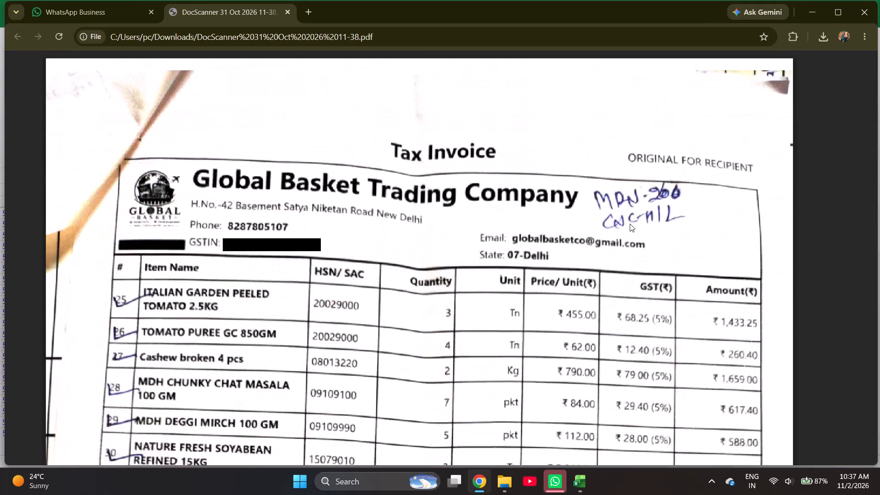
pyautogui.press('Down')
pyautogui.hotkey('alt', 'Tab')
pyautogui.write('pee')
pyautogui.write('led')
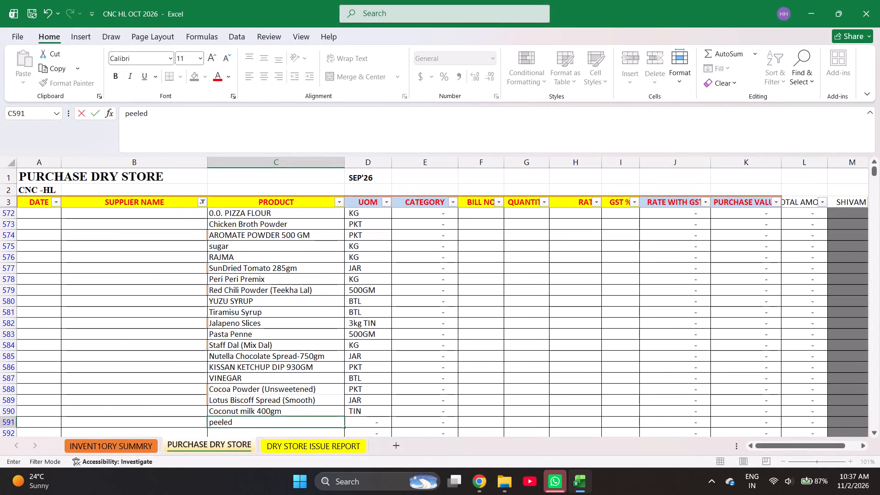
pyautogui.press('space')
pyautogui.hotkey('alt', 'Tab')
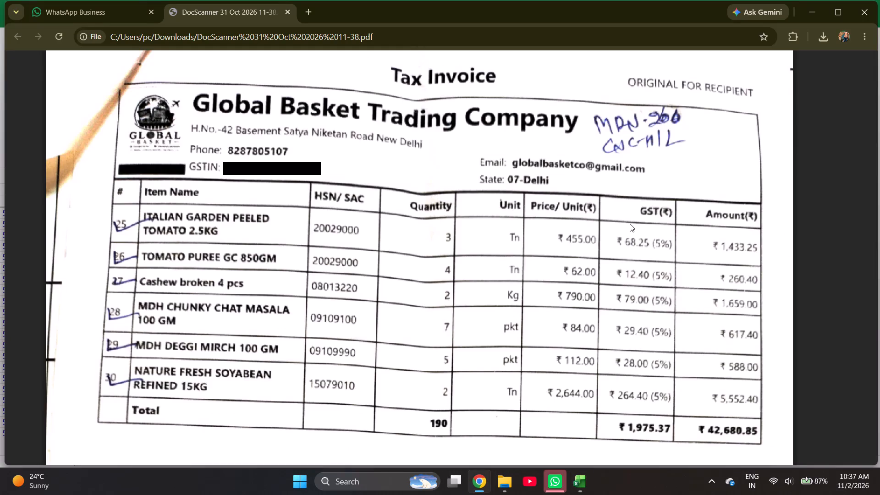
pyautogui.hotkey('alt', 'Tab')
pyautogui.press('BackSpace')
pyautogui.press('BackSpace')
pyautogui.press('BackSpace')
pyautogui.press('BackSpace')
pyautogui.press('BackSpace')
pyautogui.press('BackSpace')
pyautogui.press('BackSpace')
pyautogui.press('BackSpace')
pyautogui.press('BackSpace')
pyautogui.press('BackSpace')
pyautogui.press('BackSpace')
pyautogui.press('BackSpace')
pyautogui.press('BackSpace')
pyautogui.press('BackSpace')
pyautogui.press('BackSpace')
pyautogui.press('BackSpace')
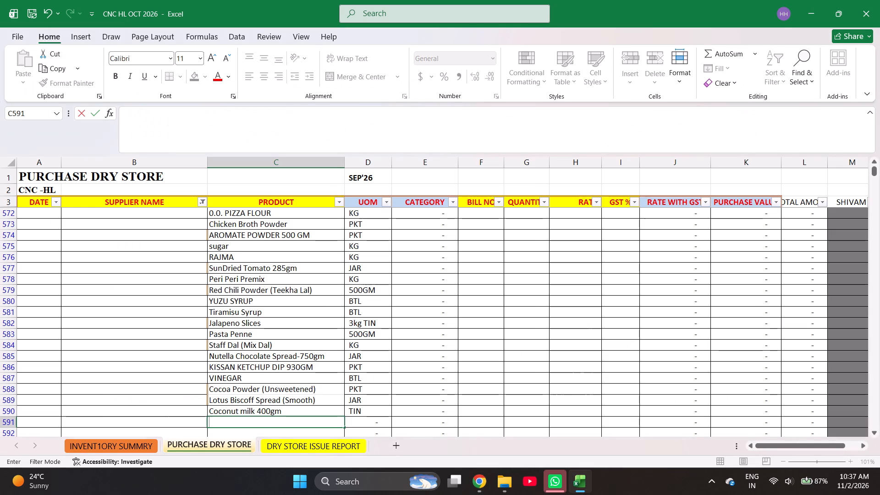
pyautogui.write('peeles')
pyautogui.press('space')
# For the invoice's Italian Garden peeled tomato, find "peel" in the inventory summary and copy Peeled Tomato 2550gm into product row 591 of the purchase sheet.
pyautogui.hotkey('ctrl', 'pageup')
pyautogui.hotkey('ctrl', 'f')
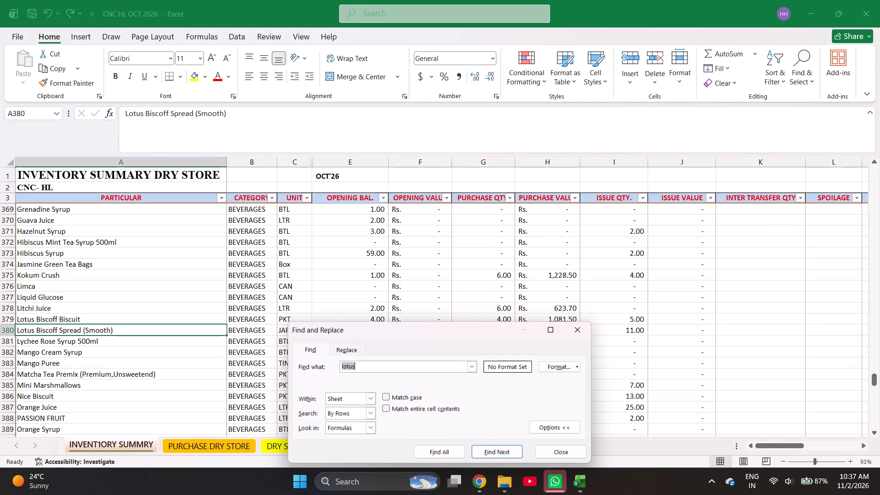
pyautogui.write('peel')
pyautogui.press('Return')
pyautogui.press('Escape')
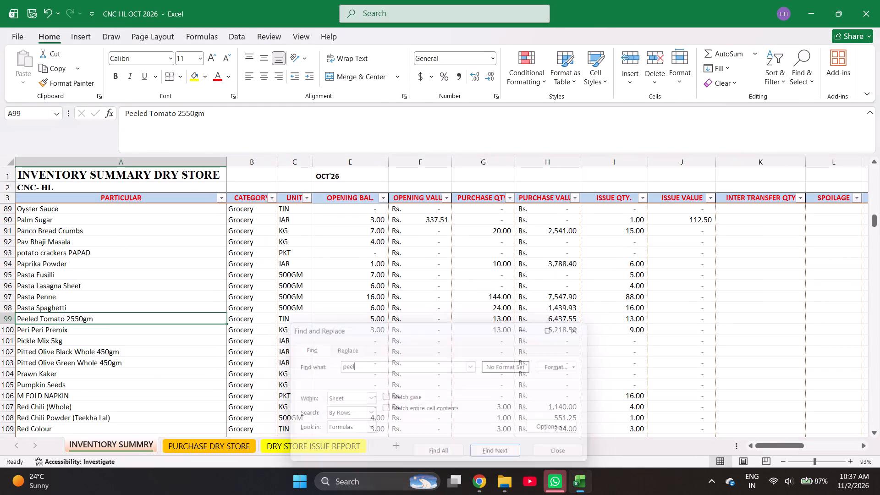
pyautogui.hotkey('ctrl', 'c')
pyautogui.hotkey('ctrl', 'pagedown')
pyautogui.press('Return')
pyautogui.press('Return')
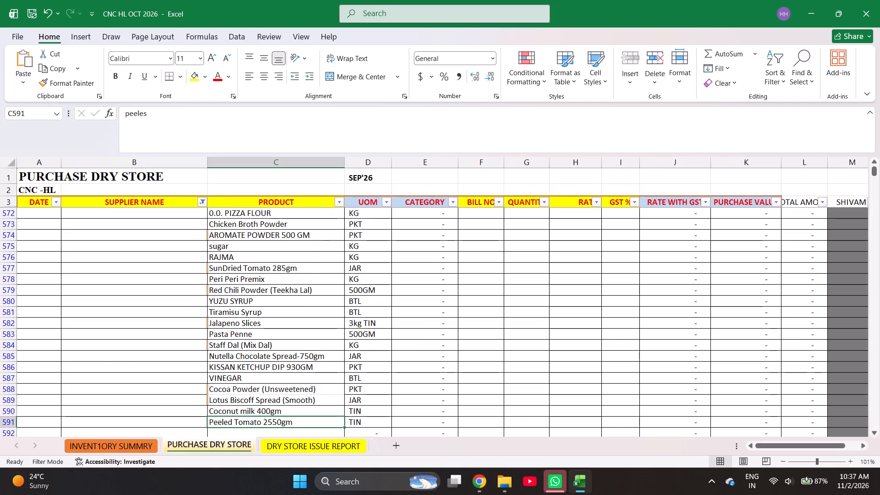
# Enter the invoice's Tomato Puree GC 850GM line in product row 592 of the purchase sheet.
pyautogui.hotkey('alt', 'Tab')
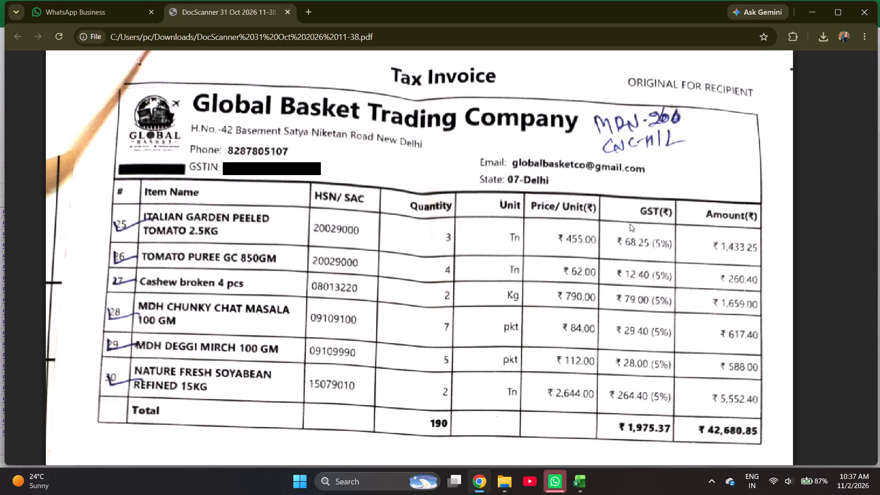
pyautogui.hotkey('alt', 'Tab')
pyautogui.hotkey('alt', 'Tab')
# In the Excel purchase sheet, enter the invoice's Tomato Puree GC 850GM item in product row 592, starting the name with "tomato p".
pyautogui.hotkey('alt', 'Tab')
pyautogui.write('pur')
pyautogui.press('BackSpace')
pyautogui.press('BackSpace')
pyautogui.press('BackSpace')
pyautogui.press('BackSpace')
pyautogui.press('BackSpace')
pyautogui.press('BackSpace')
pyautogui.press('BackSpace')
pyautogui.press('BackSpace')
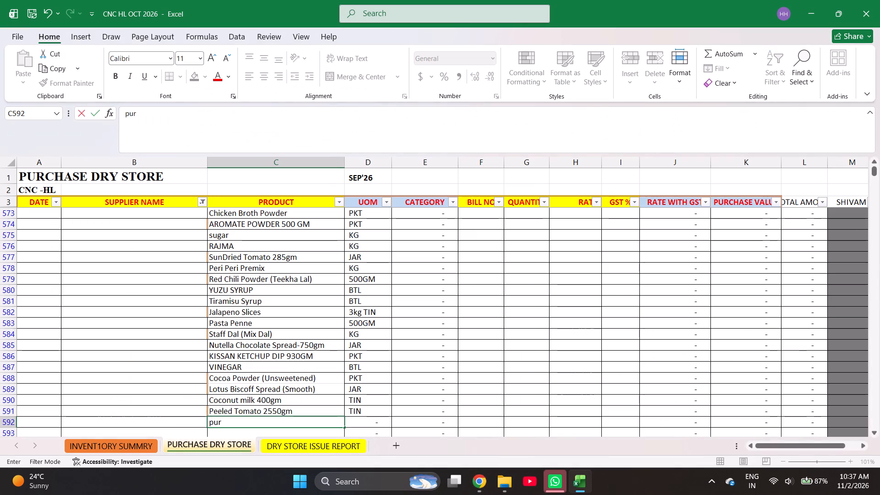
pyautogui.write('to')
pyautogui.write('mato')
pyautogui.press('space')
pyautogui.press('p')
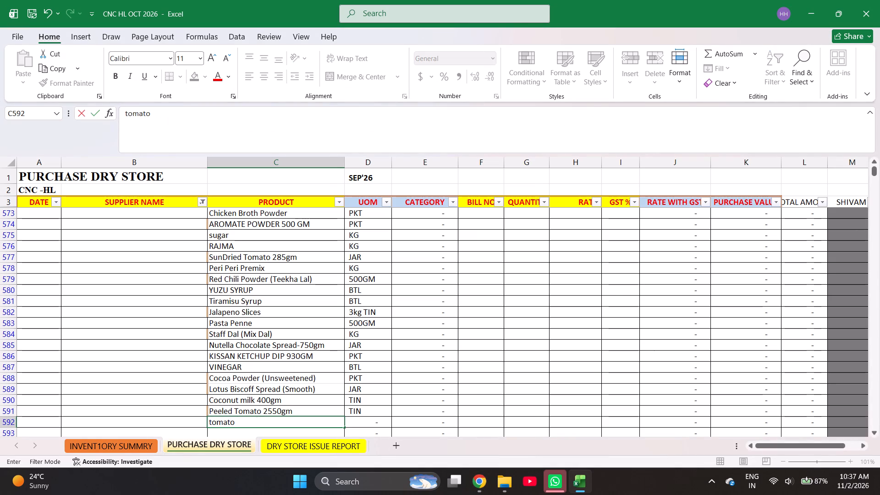
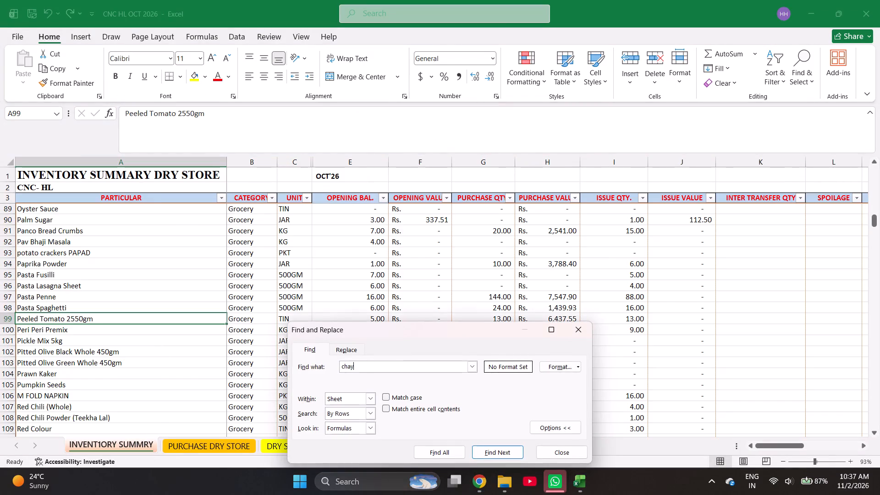
# Find "chat" in the inventory summary to select the Chat Masala 100gm product name.
pyautogui.press('BackSpace')
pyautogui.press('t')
pyautogui.press('Return')
pyautogui.press('Escape')
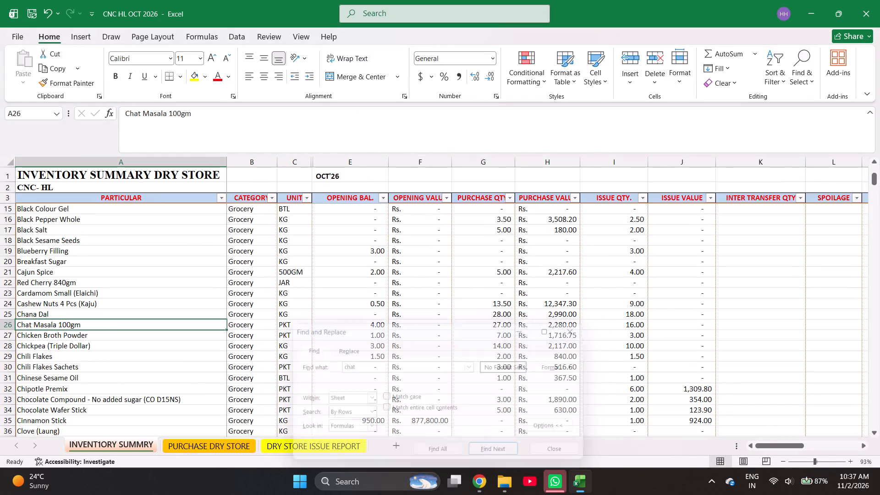
# Copy Chat Masala 100gm from the inventory summary into product row 593 of the purchase sheet.
pyautogui.hotkey('ctrl', 'c')
pyautogui.hotkey('ctrl', 'pagedown')
pyautogui.press('Return')
pyautogui.press('Return')
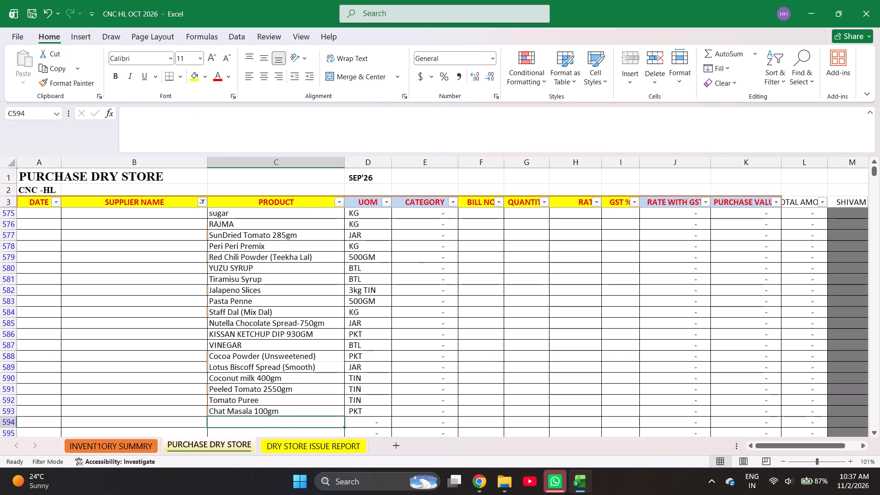
# For the invoice's MDH Deggi Mirch line, find "degg" in the inventory summary and copy Deggi Mirch Powder into product row 594.
pyautogui.hotkey('alt', 'Tab')
pyautogui.hotkey('alt', 'Tab')
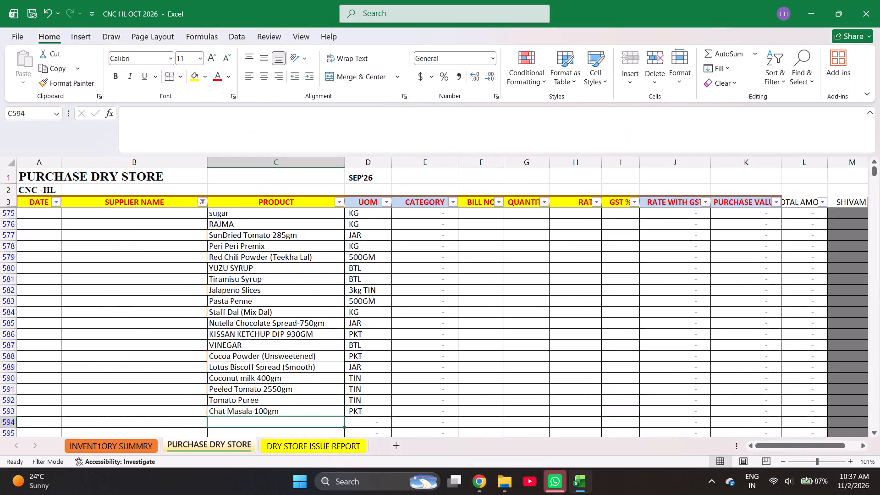
pyautogui.hotkey('alt', 'Tab')
pyautogui.hotkey('alt', 'Tab')
pyautogui.write('deggi')
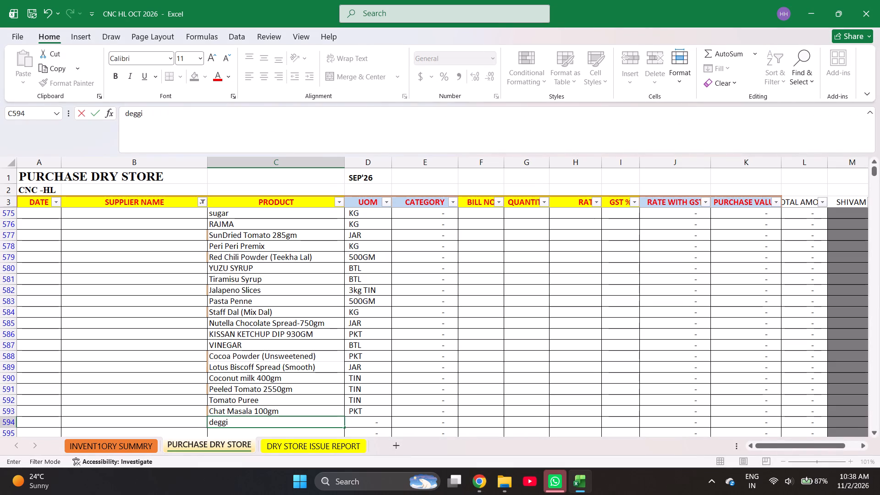
pyautogui.hotkey('ctrl', 'pageup')
pyautogui.hotkey('ctrl', 'f')
pyautogui.write('def')
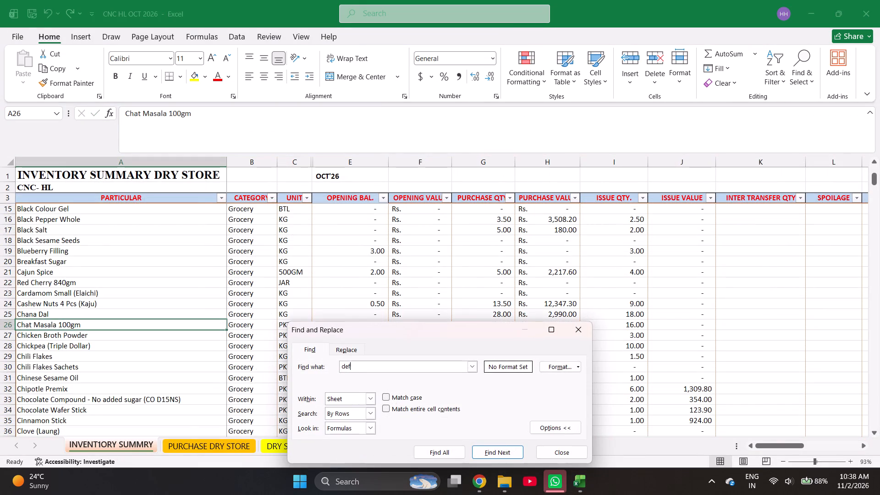
pyautogui.press('BackSpace')
pyautogui.write('gg')
pyautogui.press('Return')
pyautogui.press('Escape')
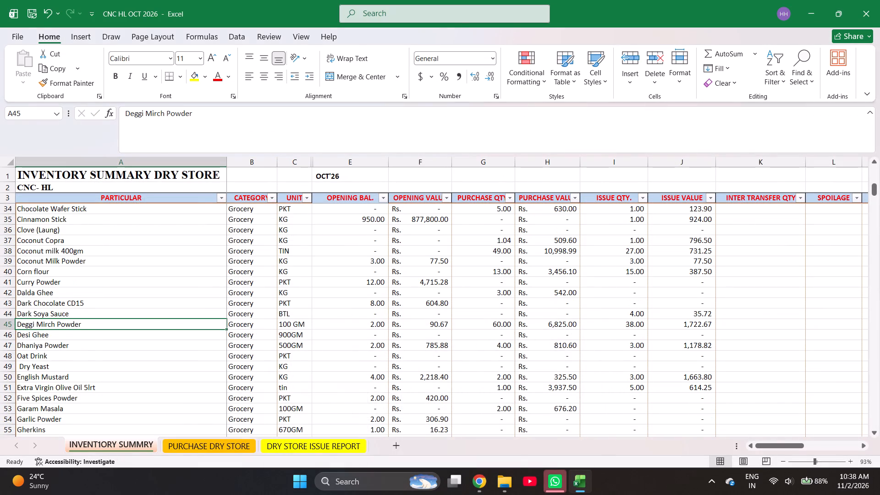
pyautogui.hotkey('ctrl', 'c')
pyautogui.hotkey('ctrl', 'pagedown')
pyautogui.press('Return')
pyautogui.press('Return')
# Search the inventory summary for "ref", "refine" and "refined" to match the invoice's Nature Fresh Soyabean Refined 15KG.
pyautogui.hotkey('alt', 'Tab')
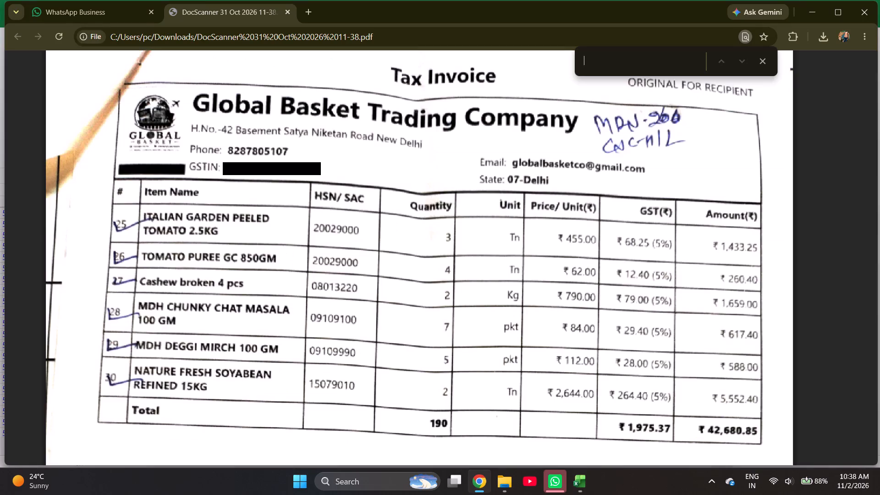
pyautogui.hotkey('alt', 'Tab')
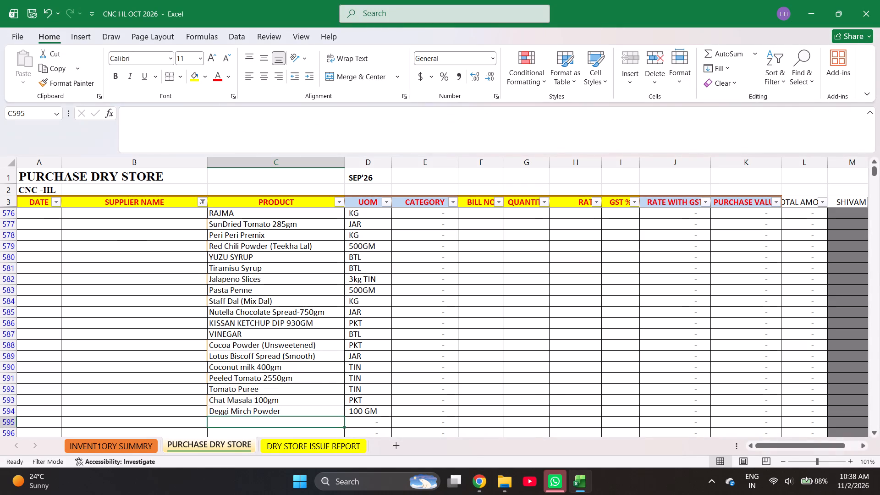
pyautogui.write('ref')
pyautogui.hotkey('ctrl', 'pageup')
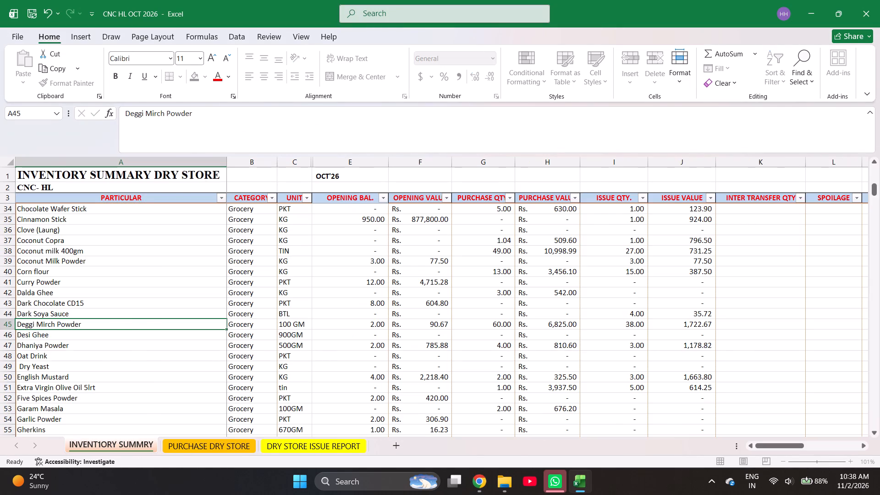
pyautogui.hotkey('alt', 'Tab')
pyautogui.hotkey('alt', 'Tab')
pyautogui.hotkey('ctrl', 'f')
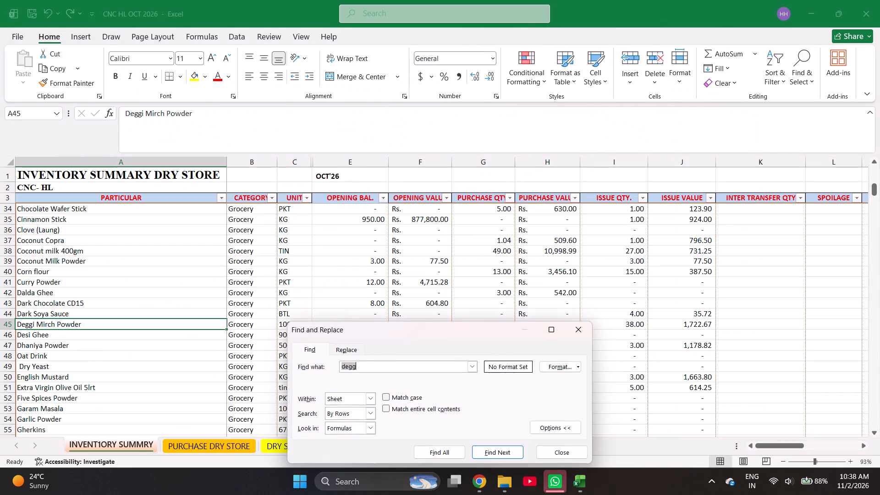
pyautogui.write('ref')
pyautogui.press('Return')
pyautogui.press('Return')
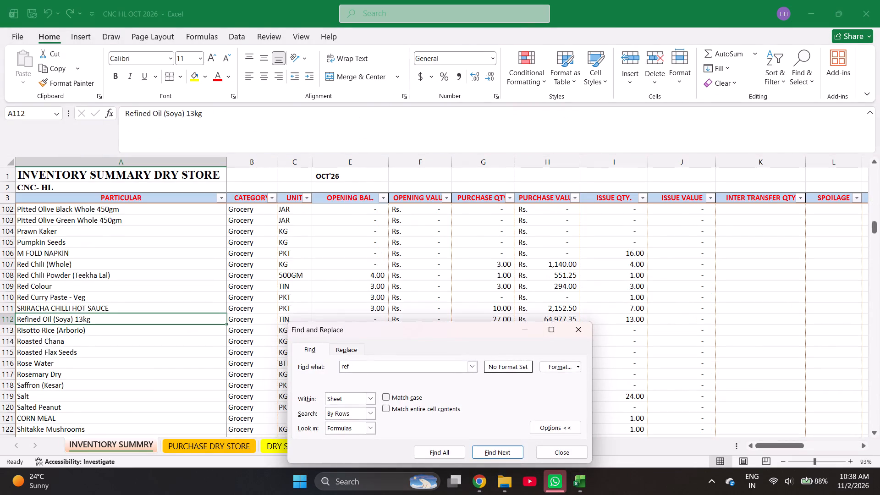
pyautogui.press('Return')
pyautogui.press('Return')
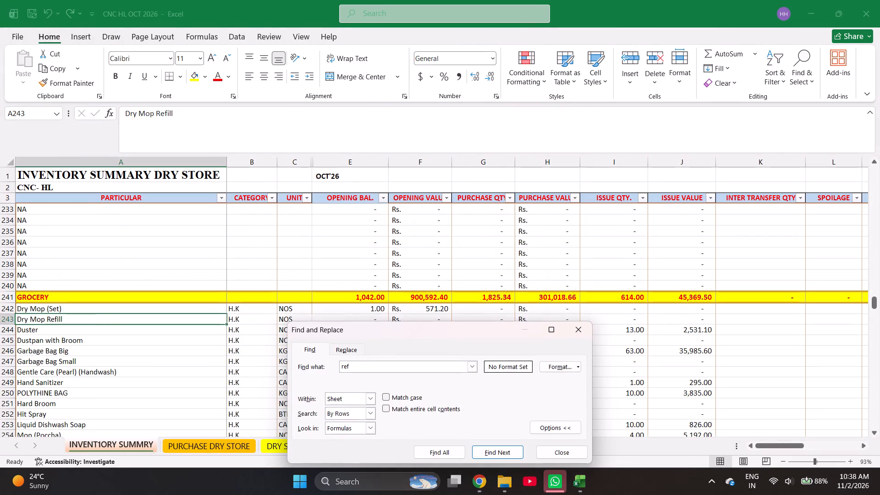
pyautogui.write('ine')
pyautogui.press('Return')
pyautogui.press('Return')
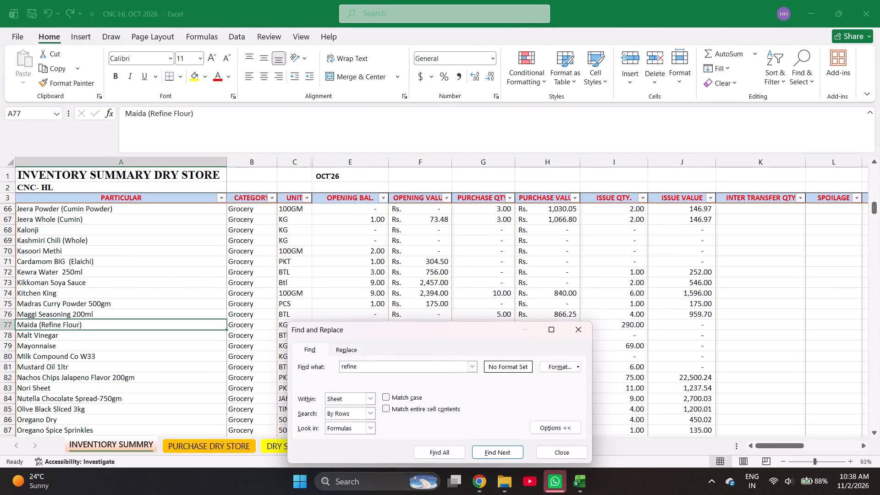
pyautogui.press('Return')
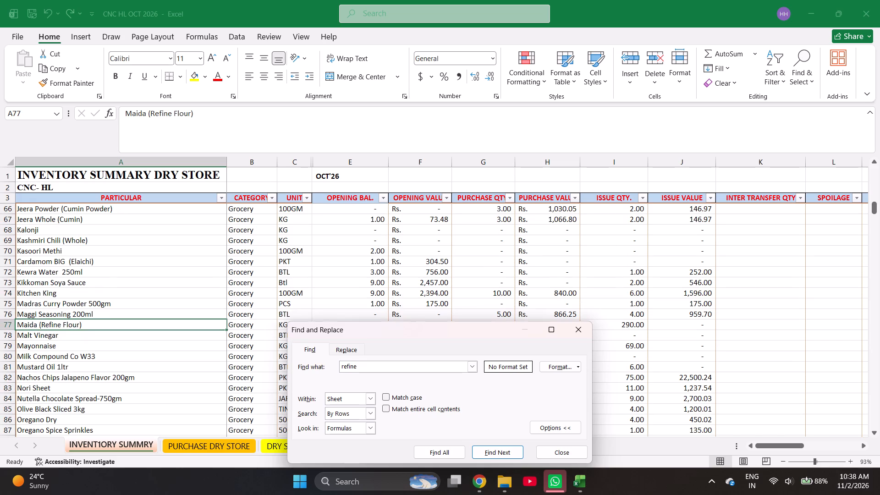
pyautogui.press('d')
pyautogui.press('Return')
pyautogui.press('Return')
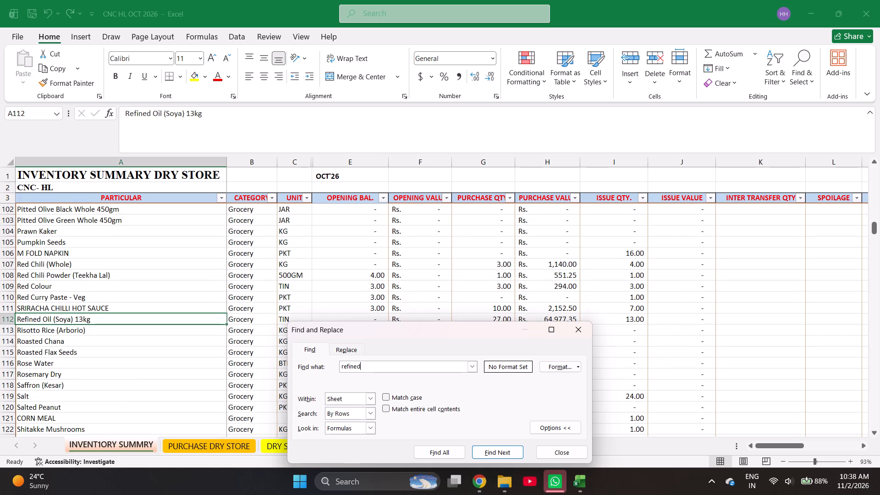
pyautogui.press('Return')
pyautogui.press('`')
pyautogui.press('Escape')
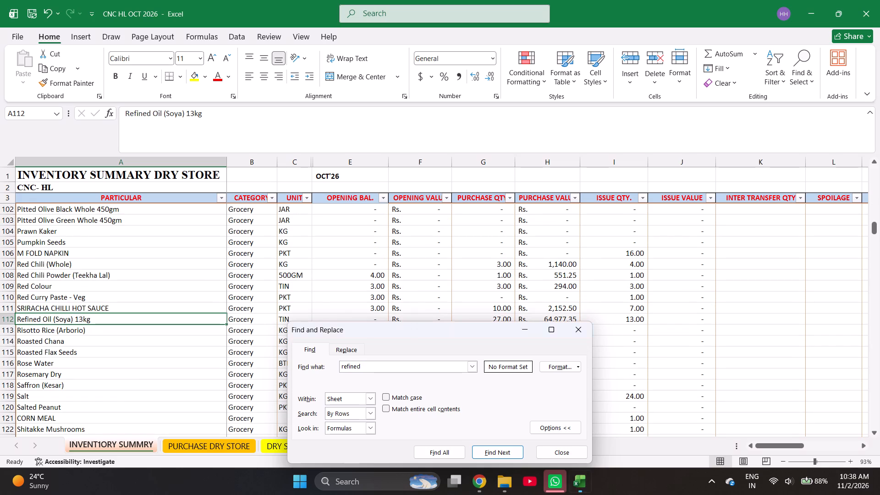
# Replace the first NA placeholder in the inventory summary's grocery list, row 232, with the product REFINED OIL 15KG.
pyautogui.press('pagedown')
pyautogui.press('pagedown')
pyautogui.press('pagedown')
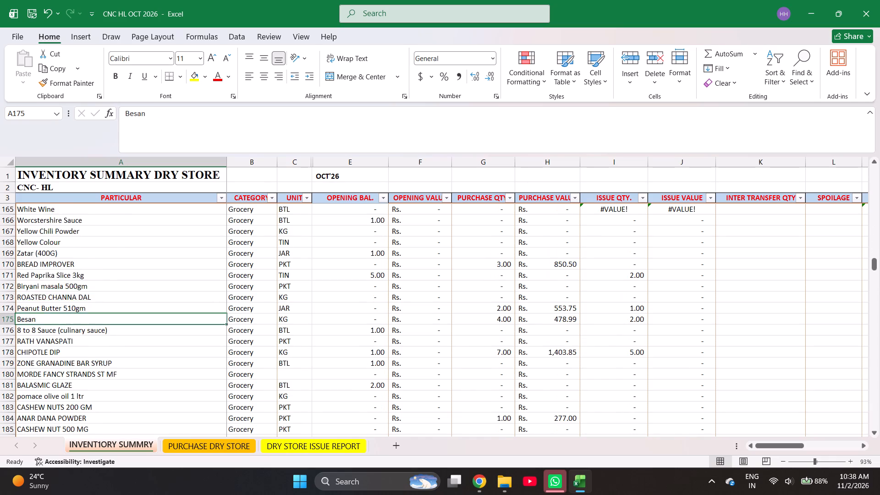
pyautogui.press('pagedown')
pyautogui.press('pagedown')
pyautogui.press('pagedown')
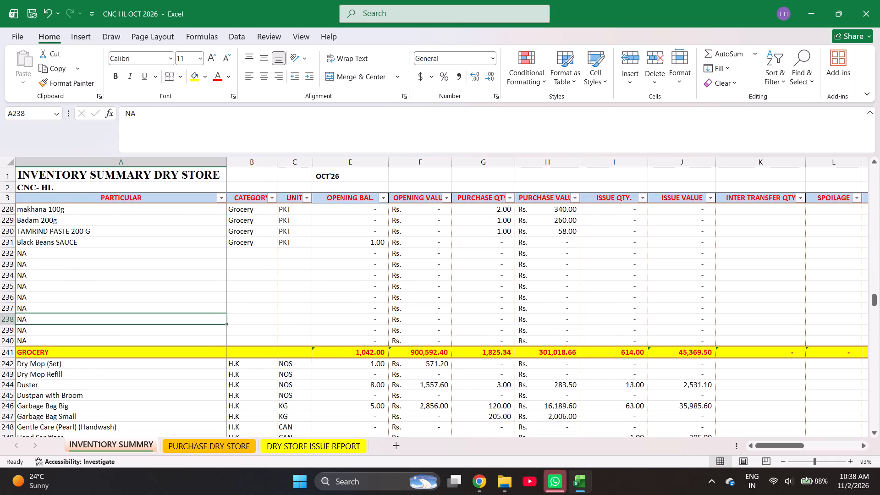
pyautogui.press('Up')
pyautogui.press('Up')
pyautogui.press('Up')
pyautogui.press('Up')
pyautogui.press('Up')
pyautogui.press('Up')
pyautogui.write('ref')
pyautogui.write('i\\')
pyautogui.press('BackSpace')
pyautogui.press('BackSpace')
pyautogui.press('BackSpace')
pyautogui.press('BackSpace')
pyautogui.press('BackSpace')
pyautogui.press('BackSpace')
pyautogui.press('BackSpace')
pyautogui.press('BackSpace')
pyautogui.press('BackSpace')
pyautogui.press('BackSpace')
pyautogui.press('BackSpace')
pyautogui.press('BackSpace')
pyautogui.press('BackSpace')
pyautogui.press('BackSpace')
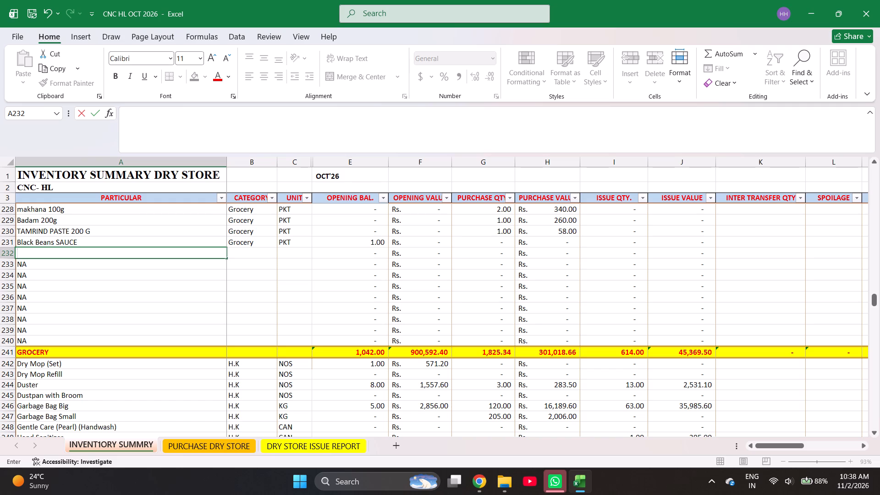
pyautogui.press('r')
pyautogui.write('EF')
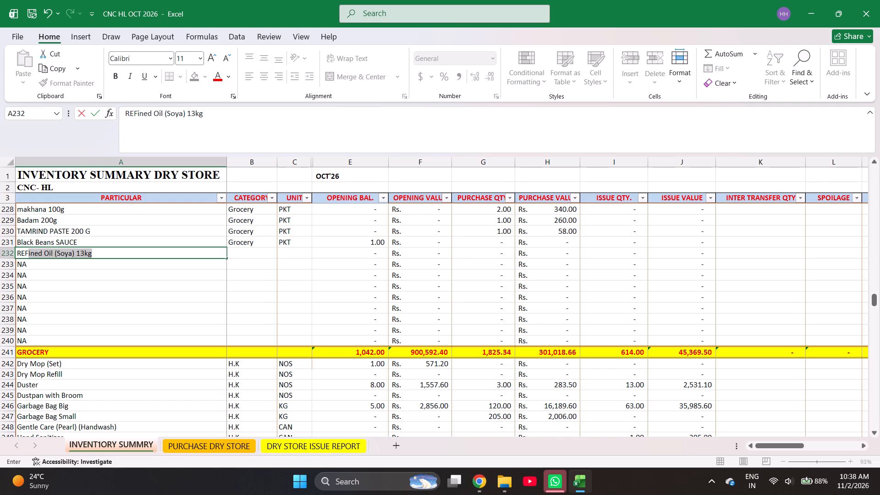
pyautogui.write('INED')
pyautogui.press('space')
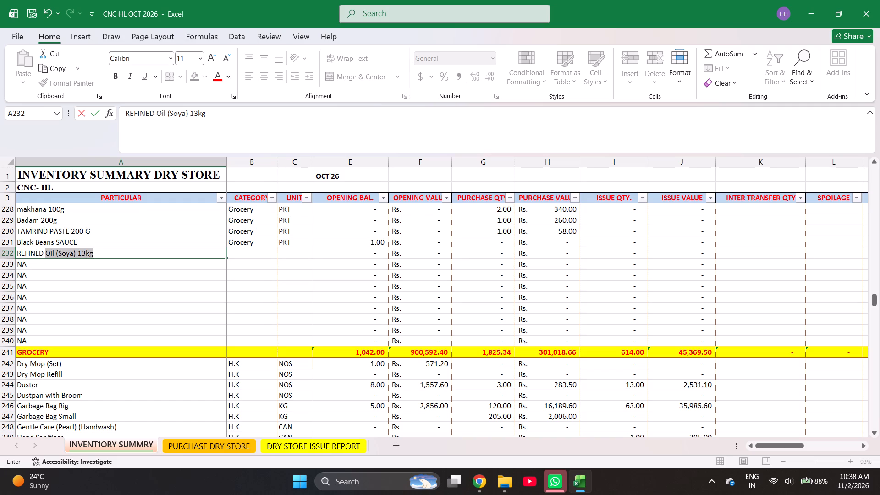
pyautogui.write('OIL')
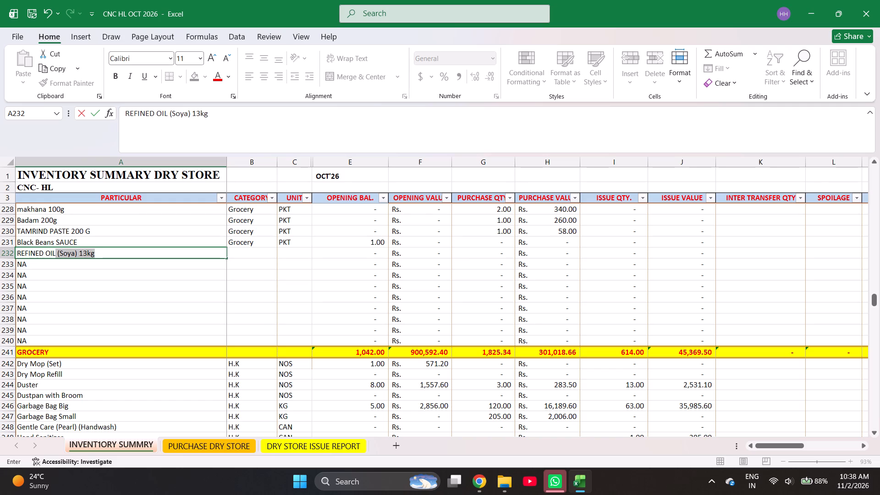
pyautogui.press('space')
pyautogui.write('15')
pyautogui.write('KG')
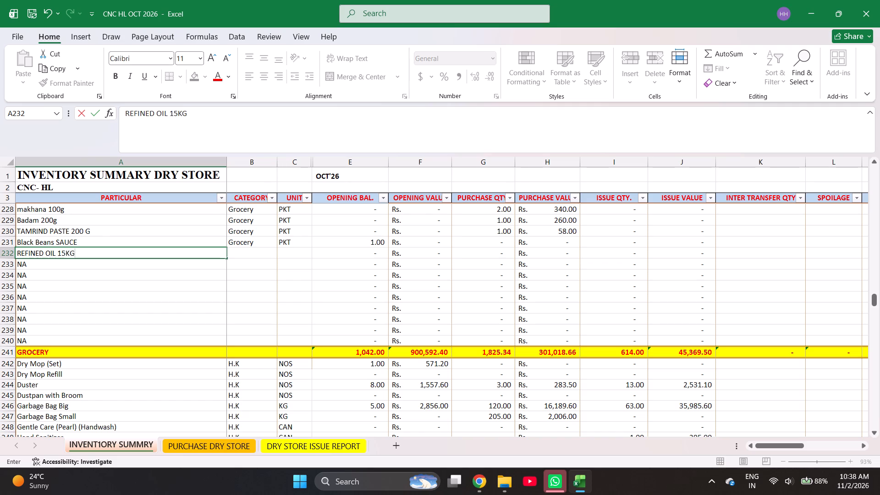
pyautogui.press('Right')
# Fill in category Grocery and unit TIN for REFINED OIL 15KG in row 232 of the inventory summary.
pyautogui.hotkey('ctrl', 'd')
pyautogui.press('Right')
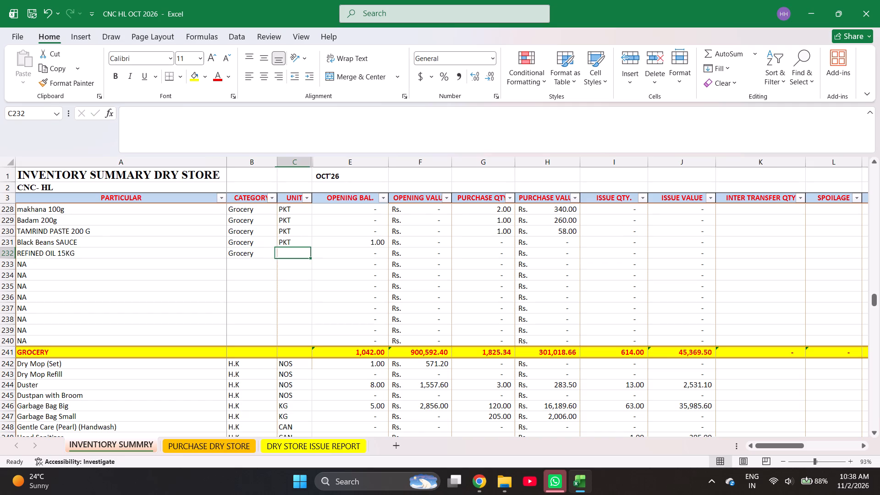
pyautogui.press('t')
pyautogui.press('Right')
# Copy REFINED OIL 15KG from the inventory summary into product row 595 of the purchase sheet.
pyautogui.press('Left')
pyautogui.press('Left')
pyautogui.press('Left')
pyautogui.press('Left')
pyautogui.press('Left')
pyautogui.press('Left')
pyautogui.press('Left')
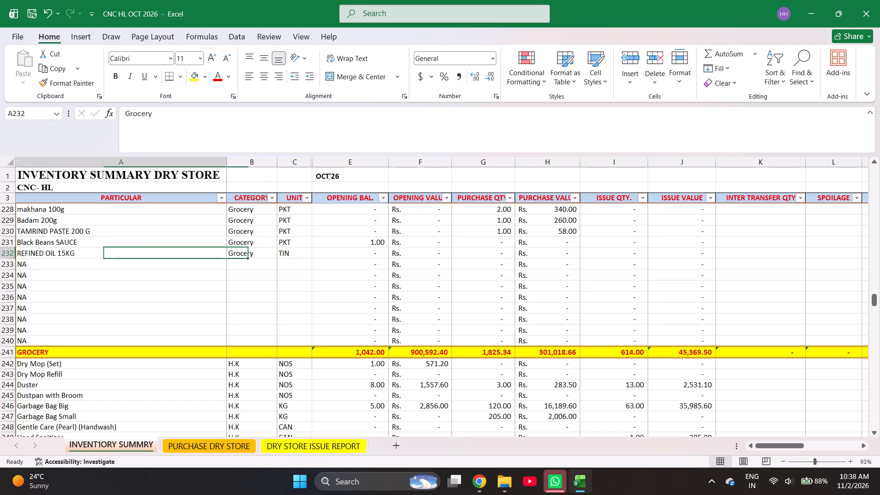
pyautogui.hotkey('ctrl', 'c')
pyautogui.hotkey('ctrl', 'pagedown')
pyautogui.press('Return')
pyautogui.press('Return')
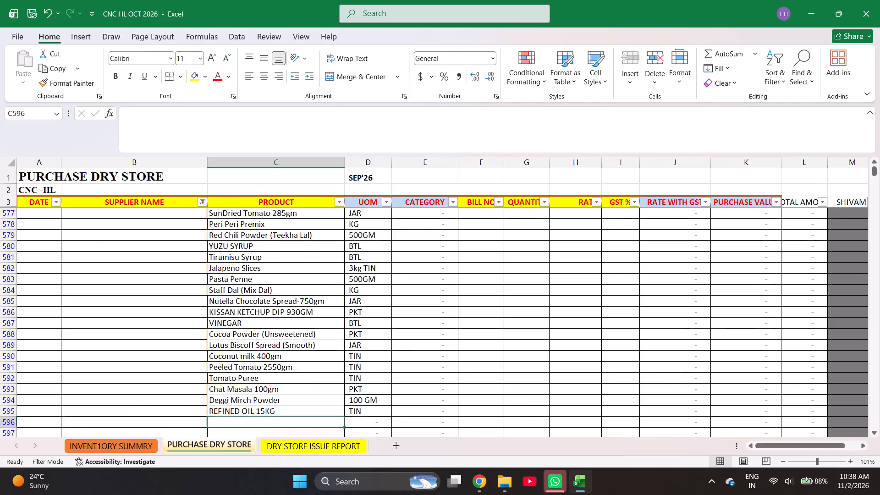
# Select the products entered in rows 571 to 595 and check them against the line items of the invoice in the scanned PDF.
pyautogui.hotkey('alt', 'Tab')
pyautogui.hotkey('alt', 'Tab')
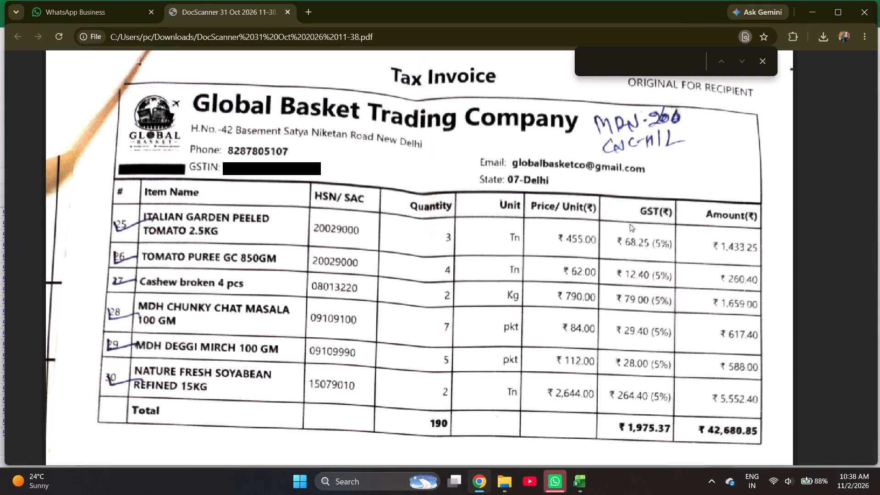
pyautogui.press('Left')
pyautogui.press('Right')
pyautogui.press('Right')
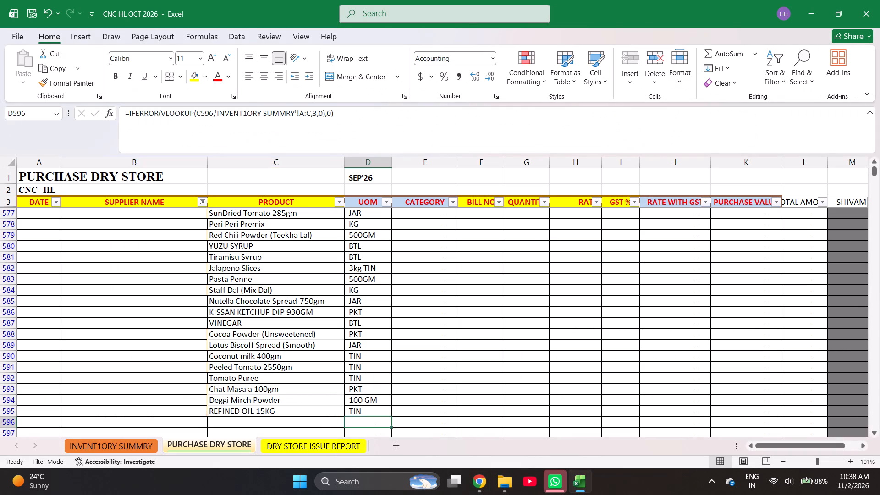
pyautogui.press('Right')
pyautogui.press('Left')
pyautogui.press('Left')
pyautogui.press('Left')
pyautogui.hotkey('ctrl', 'Up')
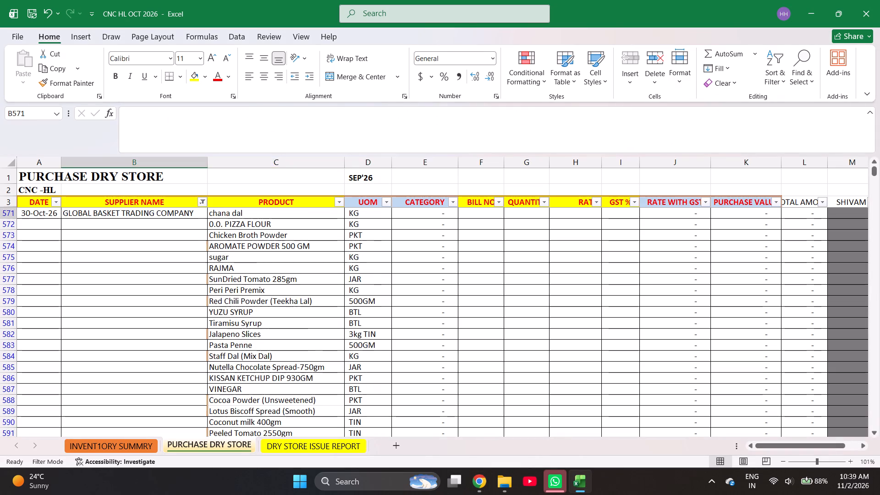
pyautogui.press('Right')
pyautogui.hotkey('ctrl', 'shift', 'Down')
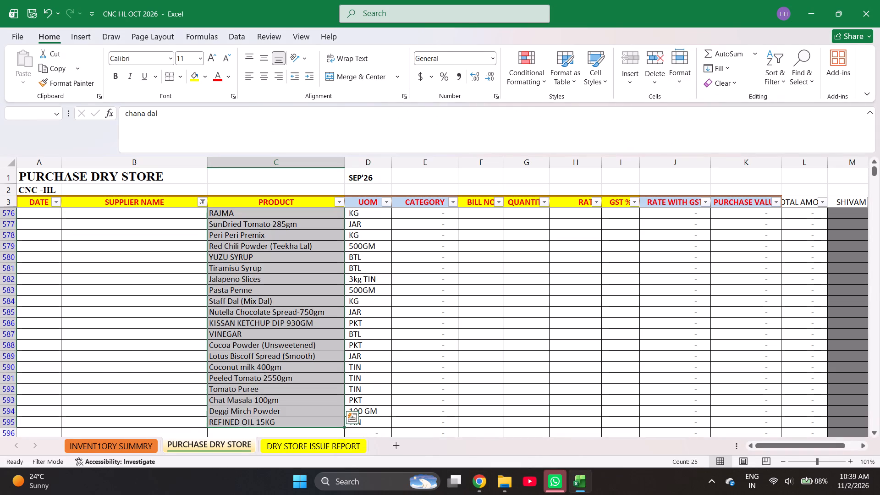
pyautogui.hotkey('alt', 'Tab')
pyautogui.scroll(7, 630, 224)
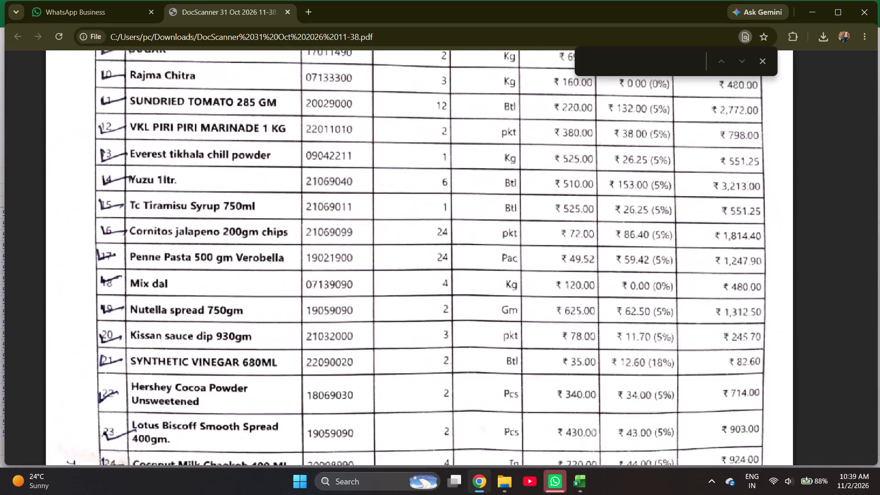
pyautogui.scroll(2, 630, 224)
pyautogui.press('Escape')
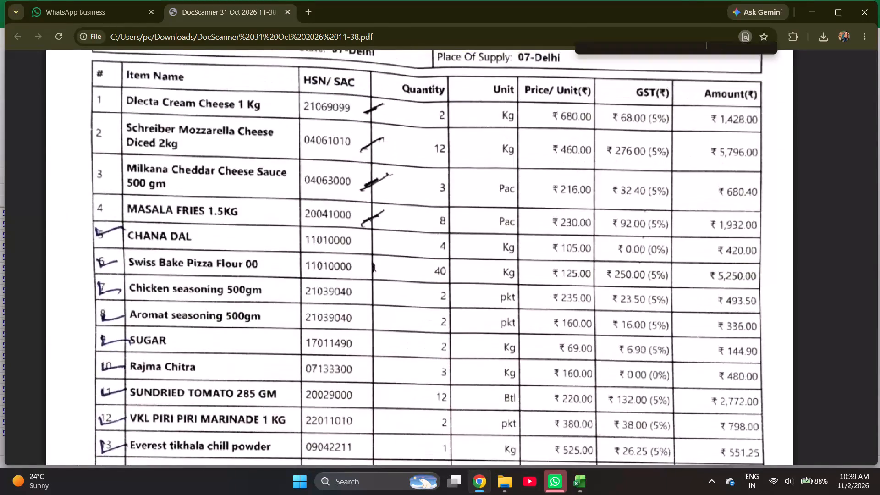
pyautogui.scroll(1, 630, 224)
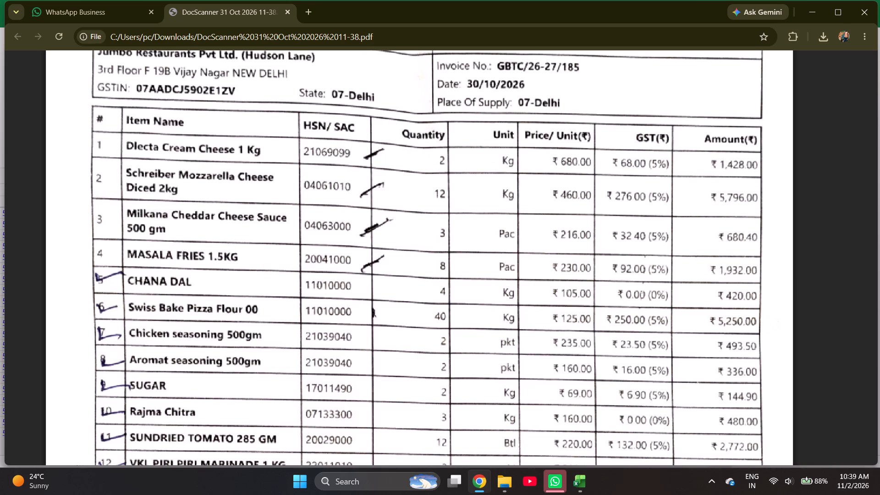
pyautogui.scroll(-2, 230, 260)
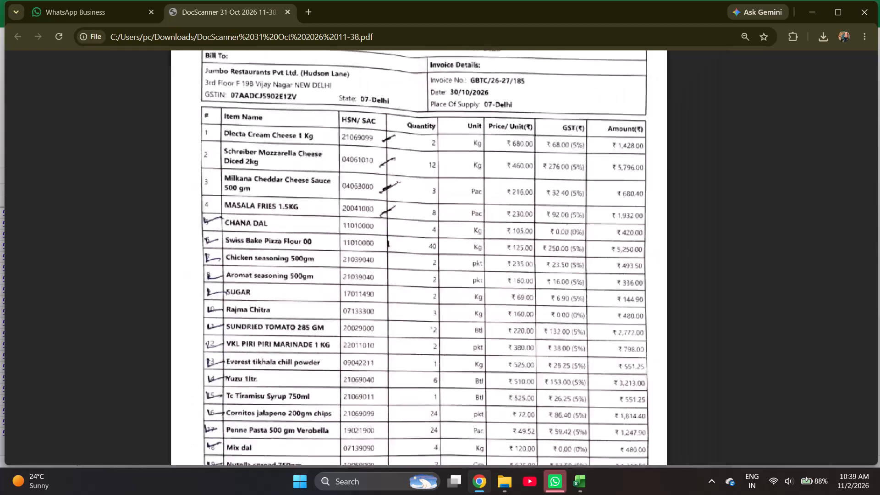
pyautogui.scroll(-1, 230, 260)
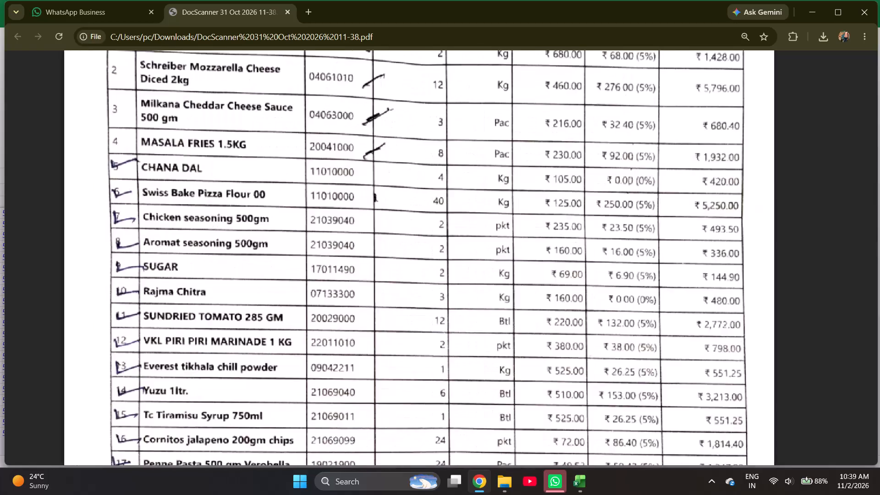
pyautogui.hotkey('alt', 'Tab')
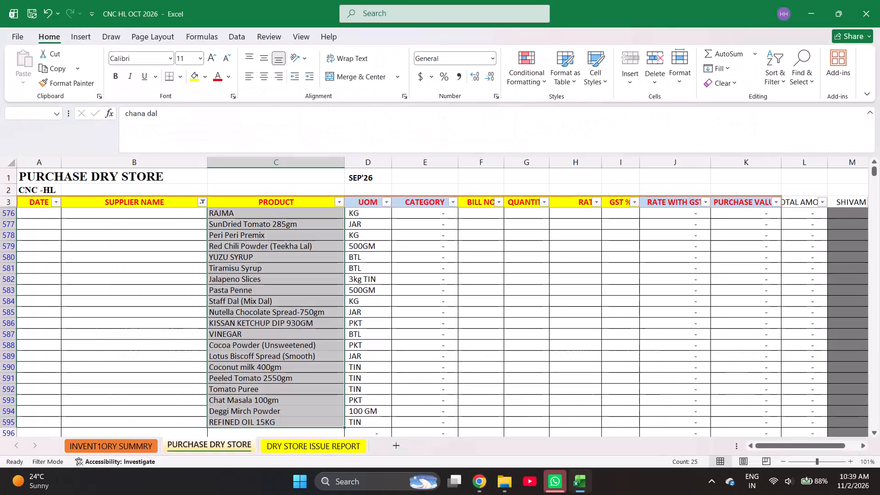
# Compare the purchase sheet products in rows 571 to 582 one by one with the invoice items from CHANA DAL to Cornitos jalapeno chips.
pyautogui.scroll(2, 234, 264)
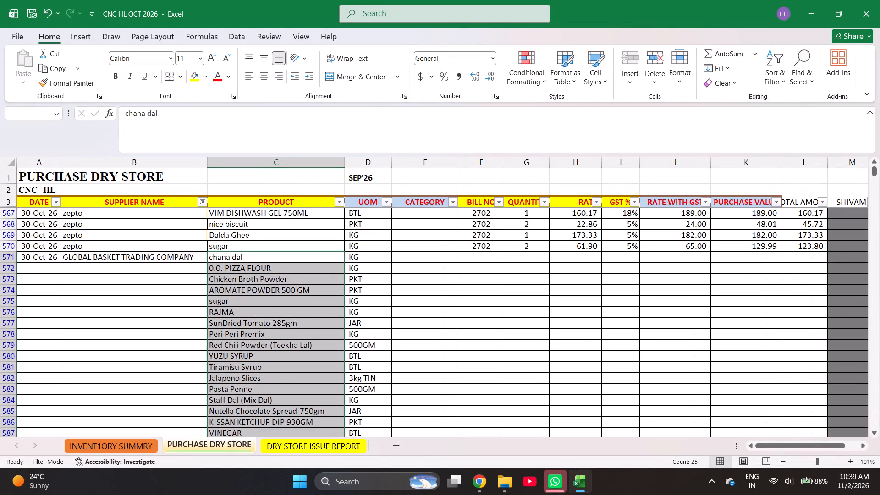
pyautogui.click(298, 257)
pyautogui.hotkey('alt', 'Tab')
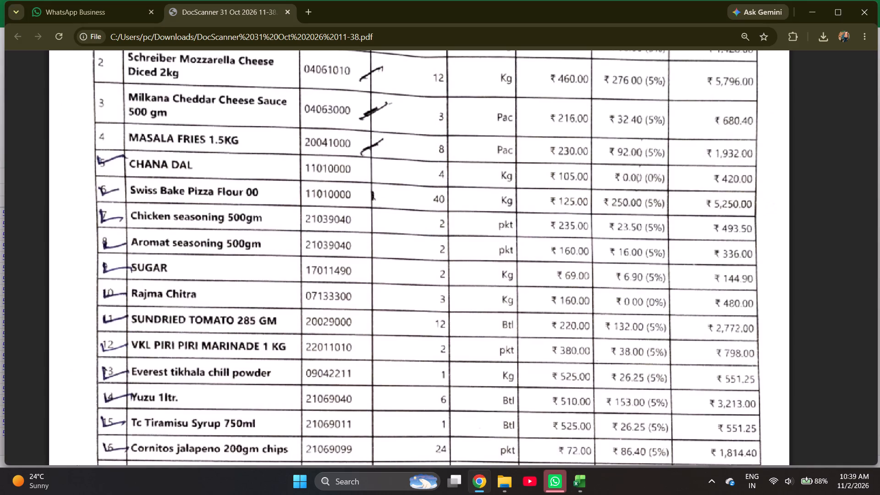
pyautogui.hotkey('alt', 'Tab')
pyautogui.press('Down')
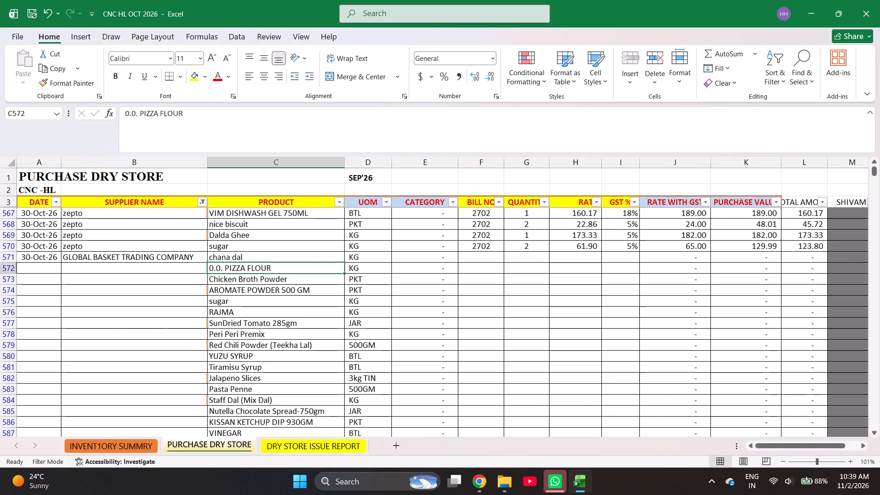
pyautogui.hotkey('alt', 'Tab')
pyautogui.press('Down')
pyautogui.hotkey('alt', 'Tab')
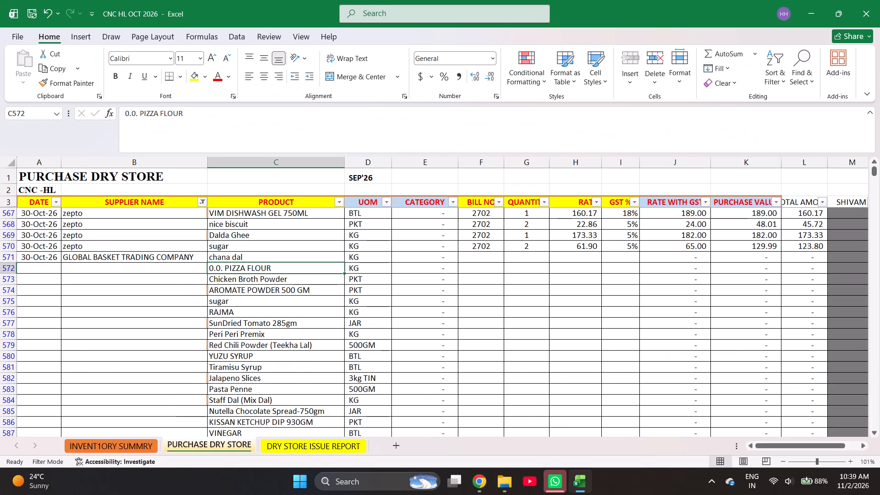
pyautogui.press('Down')
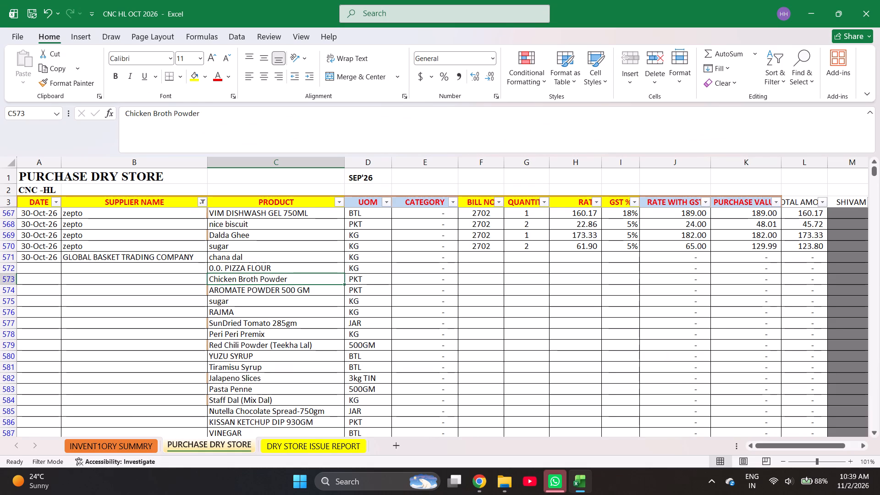
pyautogui.hotkey('alt', 'Tab')
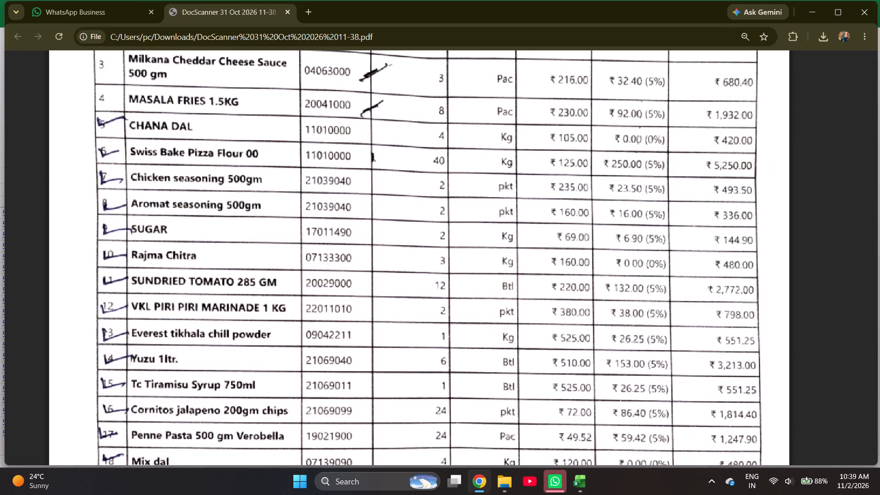
pyautogui.hotkey('alt', 'Tab')
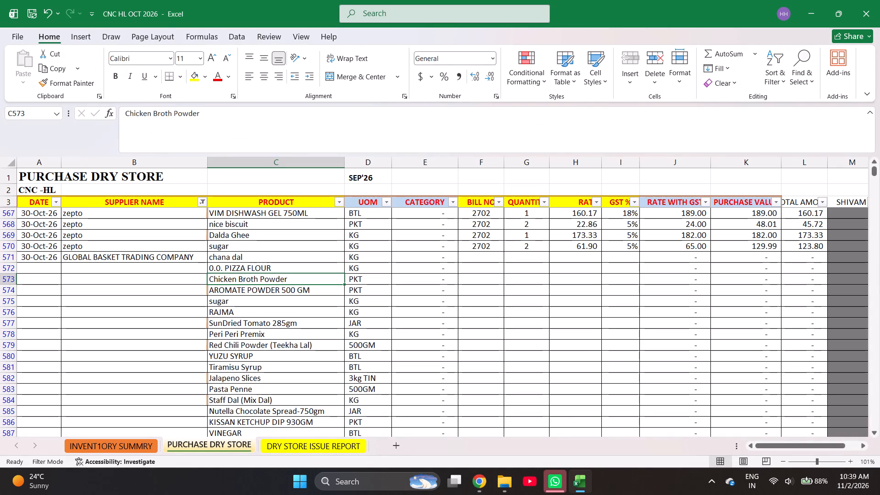
pyautogui.hotkey('alt', 'Tab')
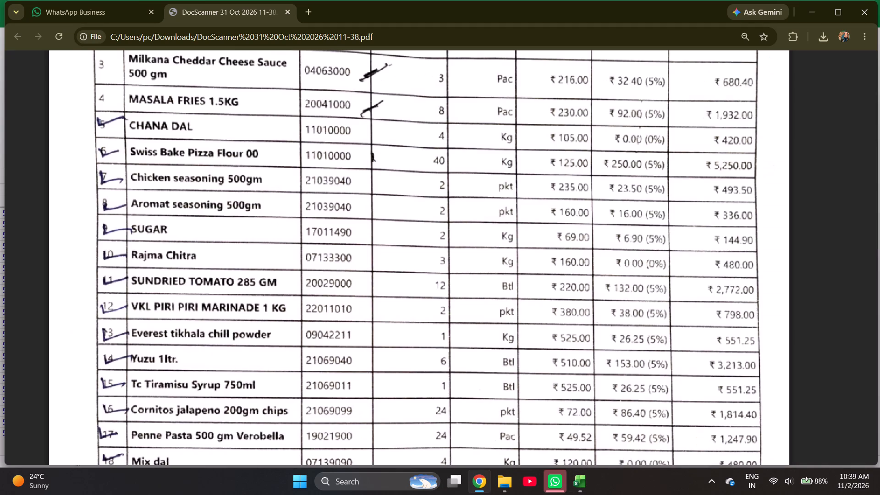
pyautogui.hotkey('alt', 'Tab')
pyautogui.press('Down')
pyautogui.press('Down')
pyautogui.hotkey('alt', 'Tab')
pyautogui.hotkey('alt', 'Tab')
pyautogui.press('Down')
pyautogui.hotkey('alt', 'Tab')
pyautogui.hotkey('alt', 'Tab')
pyautogui.press('Down')
pyautogui.press('Down')
pyautogui.hotkey('alt', 'Tab')
pyautogui.press('Down')
pyautogui.hotkey('alt', 'Tab')
pyautogui.press('Down')
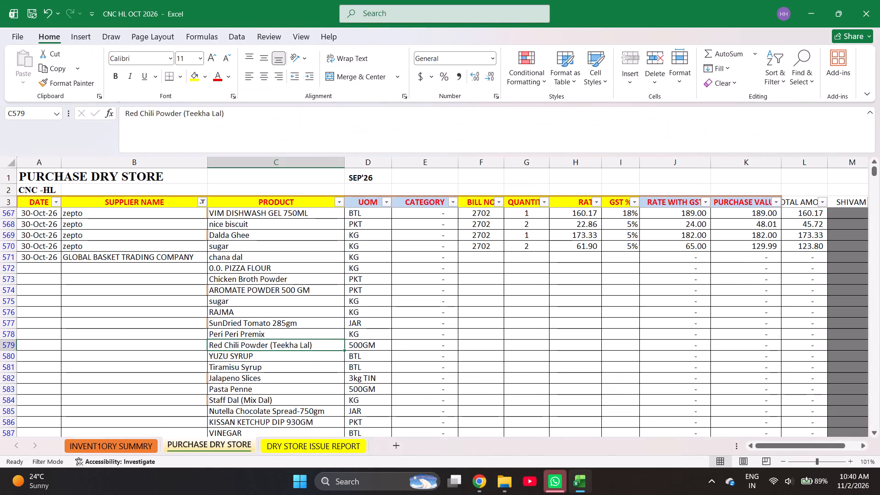
pyautogui.press('Down')
pyautogui.hotkey('alt', 'Tab')
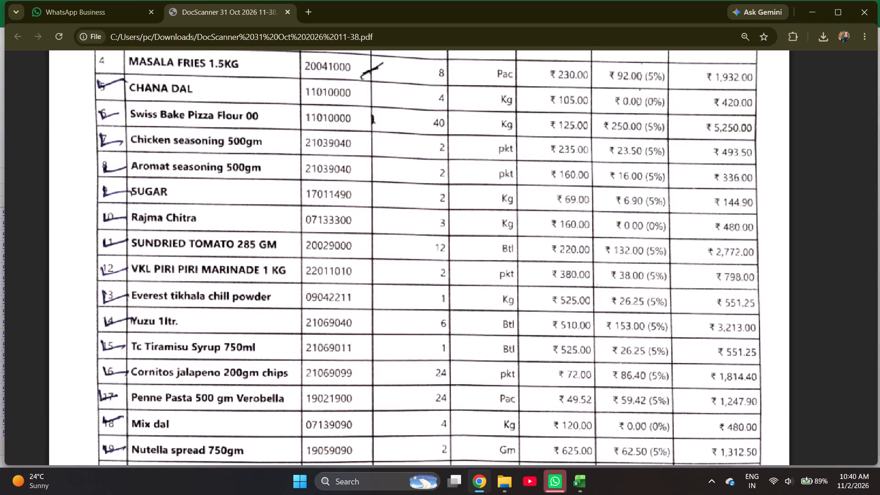
pyautogui.hotkey('alt', 'Tab')
pyautogui.press('Down')
pyautogui.hotkey('alt', 'Tab')
pyautogui.hotkey('alt', 'Tab')
pyautogui.press('Down')
pyautogui.hotkey('alt', 'Tab')
pyautogui.hotkey('alt', 'Tab')
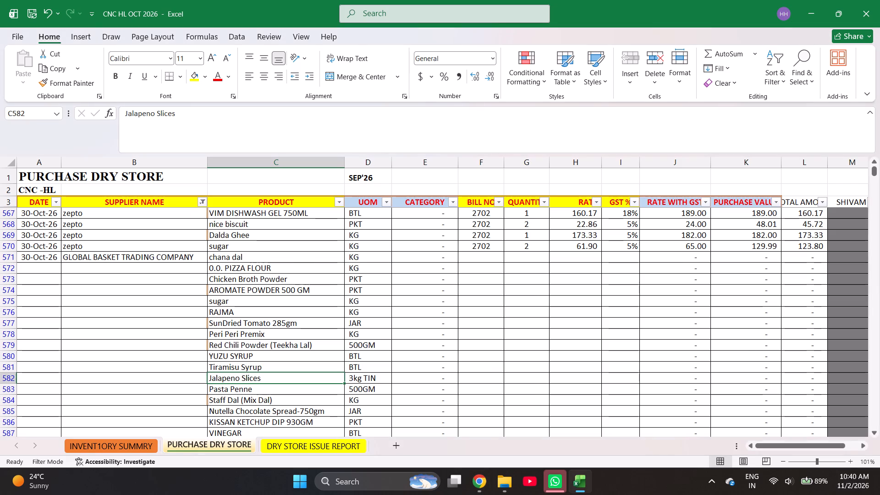
# Find NACHOS in the inventory summary and copy Nachos Chips Jalapeno Flavor 200gm over the product in purchase sheet row 582.
pyautogui.hotkey('alt', 'Tab')
pyautogui.hotkey('alt', 'Tab')
pyautogui.hotkey('ctrl', 'pageup')
pyautogui.hotkey('ctrl', 'f')
pyautogui.write('NACHOS')
pyautogui.press('Return')
pyautogui.press('Escape')
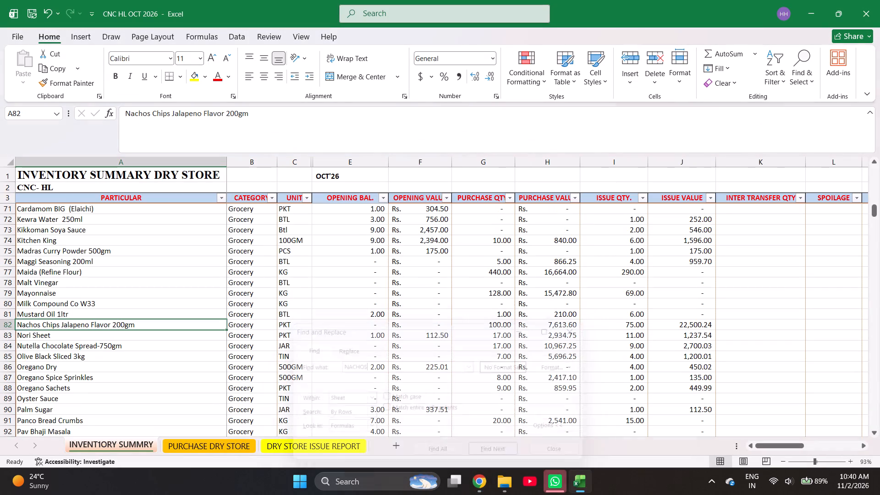
pyautogui.hotkey('ctrl', 'c')
pyautogui.hotkey('ctrl', 'pagedown')
pyautogui.press('Return')
pyautogui.press('Return')
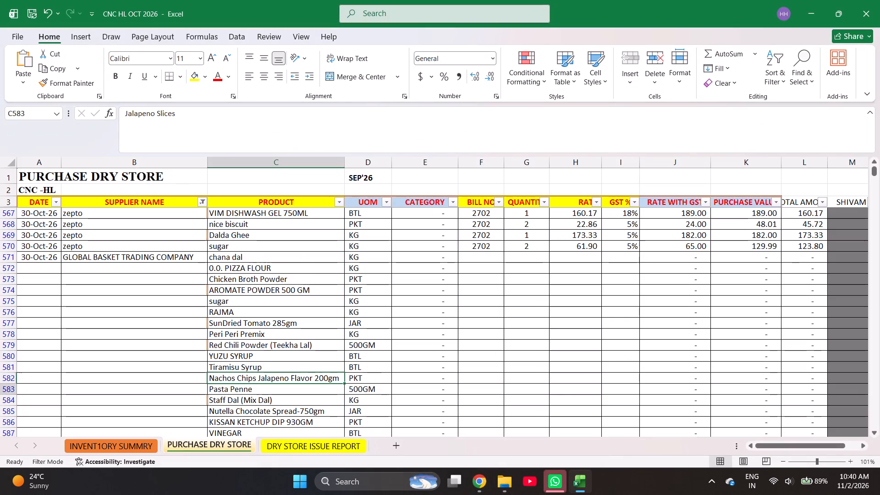
# Compare the purchase sheet products in rows 583 to 590 with the invoice items from Penne Pasta to Coconut Milk.
pyautogui.hotkey('alt', 'Tab')
pyautogui.press('Down')
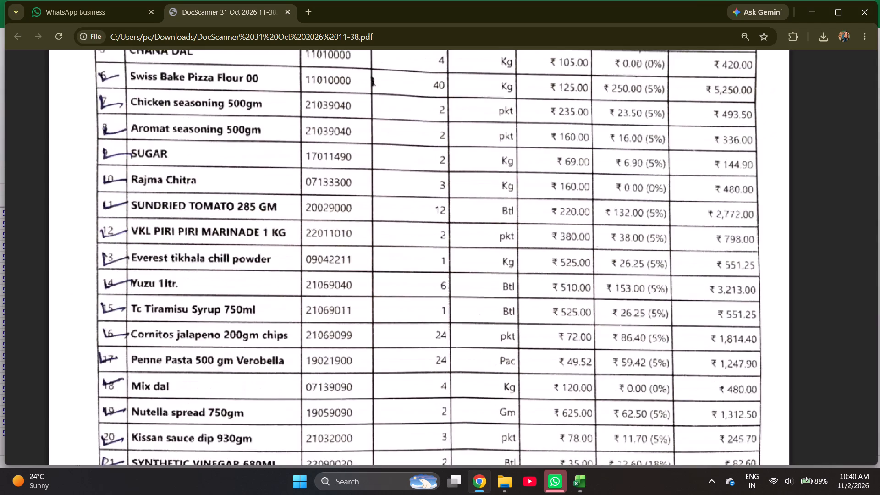
pyautogui.press('Down')
pyautogui.hotkey('alt', 'Tab')
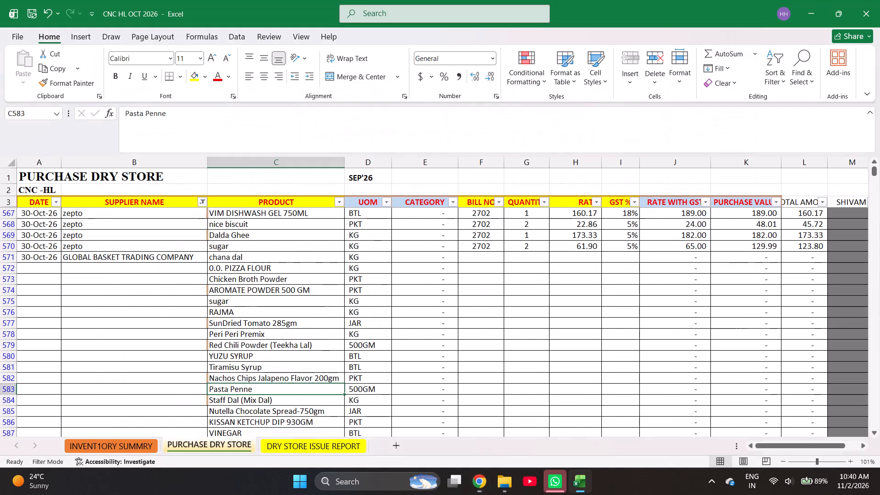
pyautogui.hotkey('alt', 'Tab')
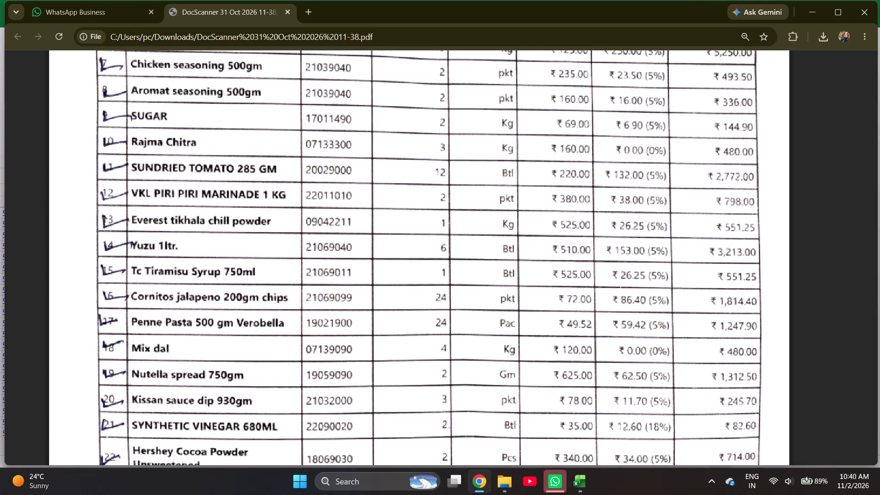
pyautogui.hotkey('alt', 'Tab')
pyautogui.press('Down')
pyautogui.press('Up')
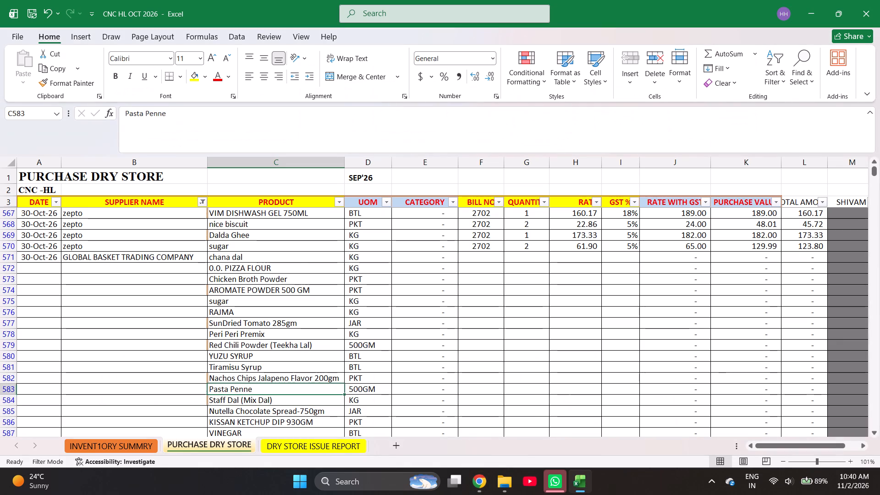
pyautogui.hotkey('alt', 'Tab')
pyautogui.hotkey('alt', 'Tab')
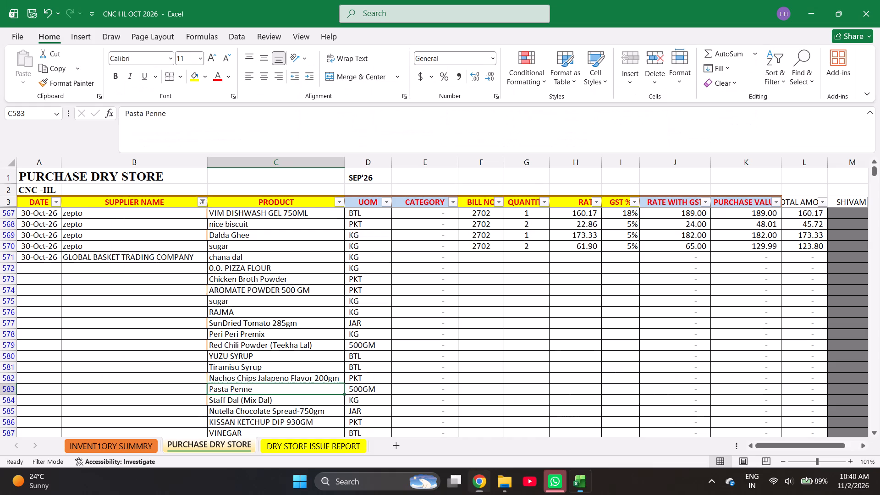
pyautogui.press('Down')
pyautogui.press('Down')
pyautogui.hotkey('alt', 'Tab')
pyautogui.press('Down')
pyautogui.hotkey('alt', 'Tab')
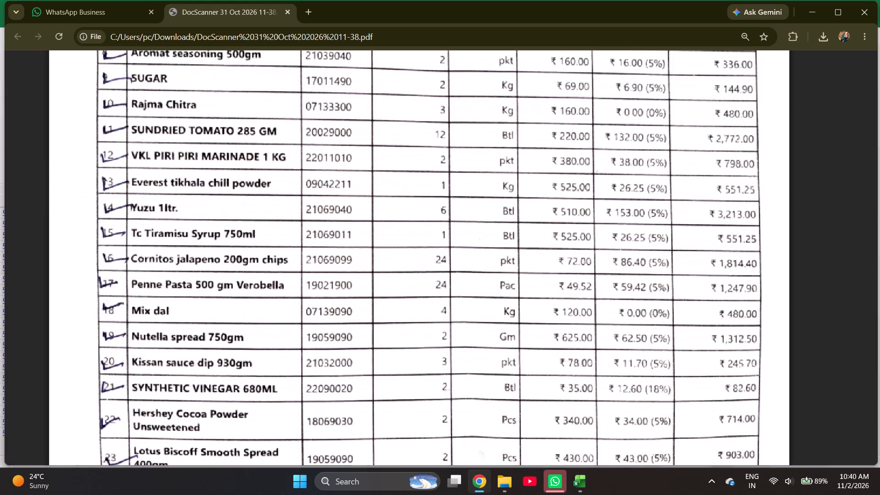
pyautogui.press('Down')
pyautogui.hotkey('alt', 'Tab')
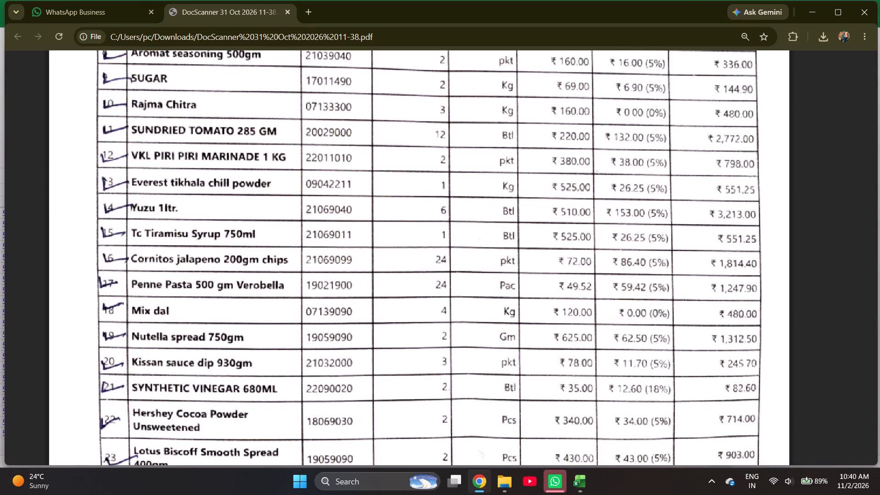
pyautogui.hotkey('alt', 'Tab')
pyautogui.press('Down')
pyautogui.hotkey('alt', 'Tab')
pyautogui.press('Down')
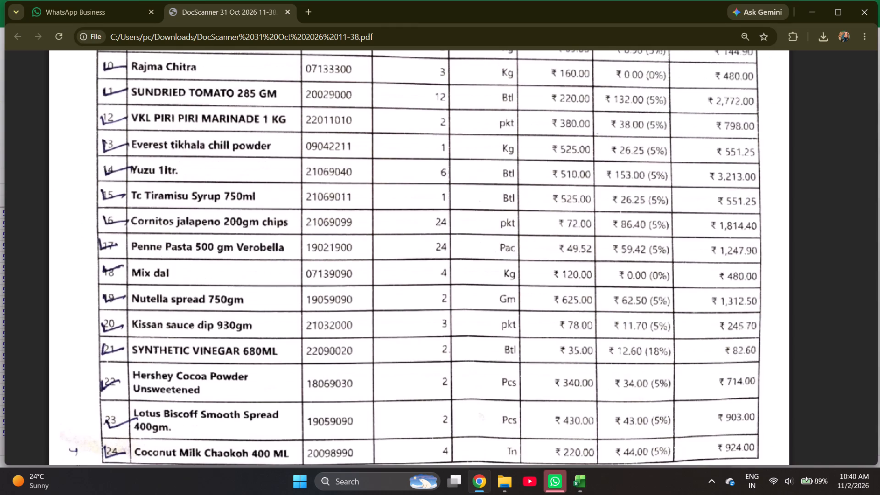
pyautogui.hotkey('alt', 'Tab')
pyautogui.press('Down')
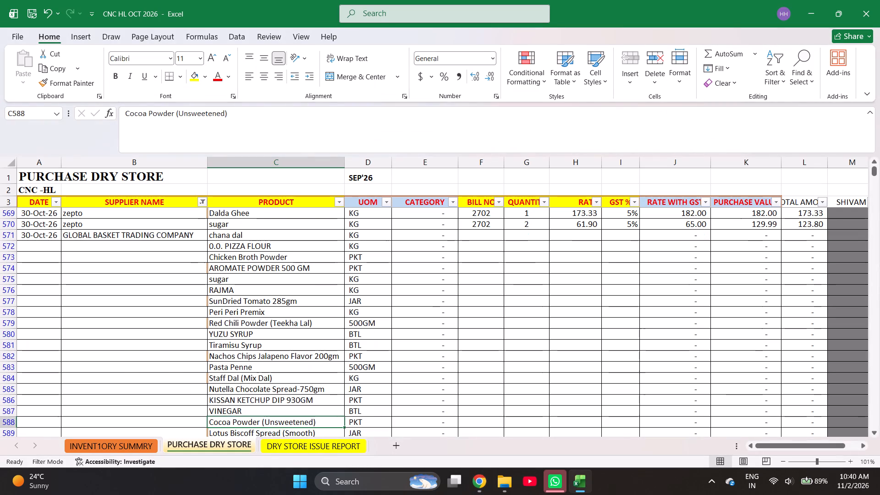
pyautogui.hotkey('alt', 'Tab')
pyautogui.press('Down')
pyautogui.hotkey('alt', 'Tab')
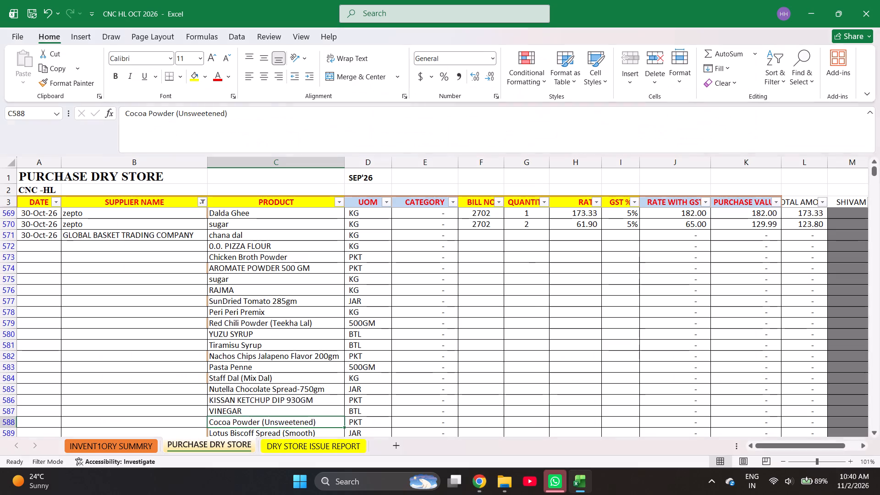
pyautogui.press('Down')
pyautogui.press('Down')
pyautogui.press('Down')
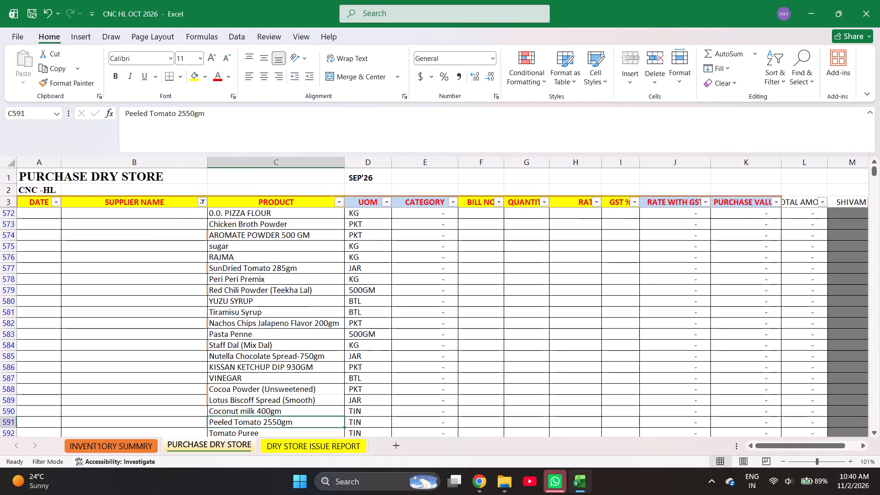
# Compare the purchase sheet products from row 591 onward with items 25 to 30 on the invoice's next page.
pyautogui.hotkey('alt', 'Tab')
pyautogui.press('Down')
pyautogui.press('Down')
pyautogui.press('Down')
pyautogui.press('Down')
pyautogui.press('Down')
pyautogui.press('Down')
pyautogui.press('Down')
pyautogui.press('Down')
pyautogui.press('Down')
pyautogui.press('Down')
pyautogui.press('Down')
pyautogui.press('Down')
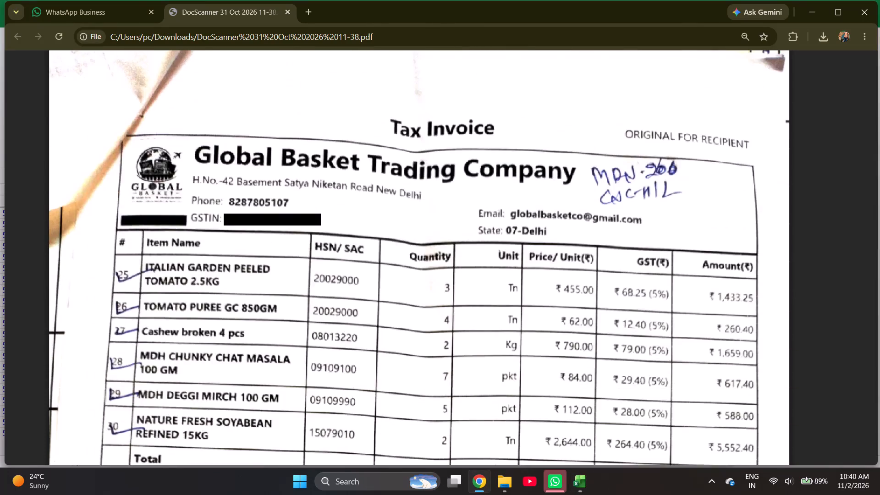
pyautogui.hotkey('alt', 'Tab')
pyautogui.press('Down')
pyautogui.hotkey('alt', 'Tab')
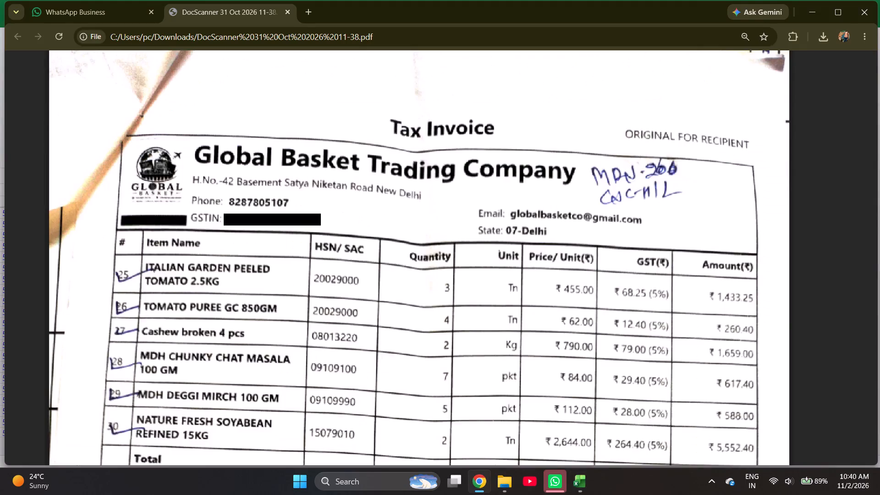
pyautogui.press('Down')
pyautogui.hotkey('alt', 'Tab')
pyautogui.press('Down')
pyautogui.press('Down')
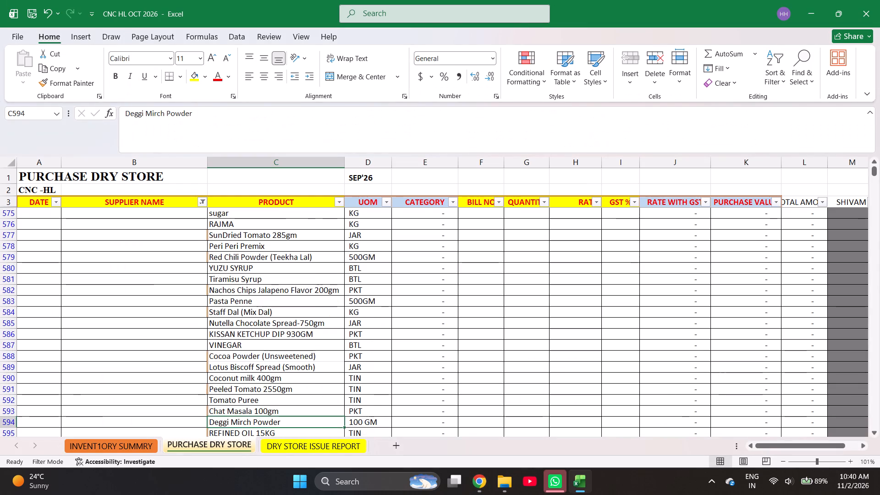
pyautogui.press('Up')
pyautogui.hotkey('alt', 'Tab')
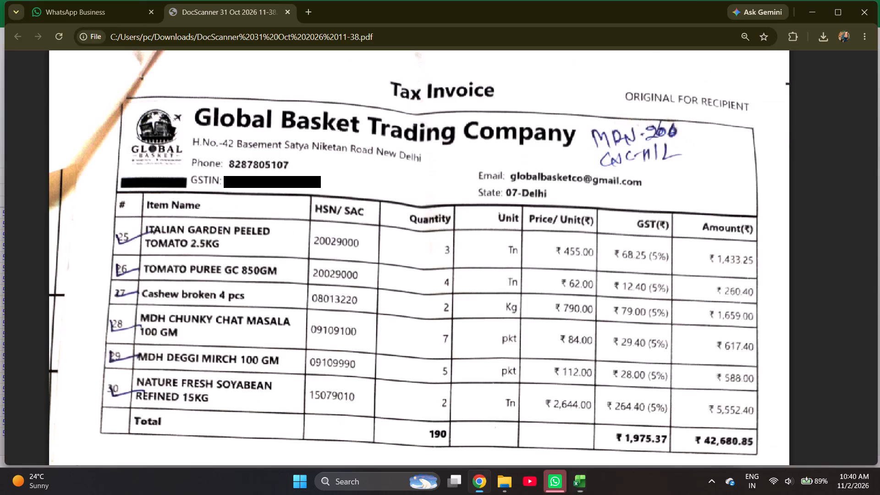
# In the purchase sheet, copy the products Chat Masala 100gm to REFINED OIL 15KG from rows 593–595 into rows 594–596, one row lower.
pyautogui.hotkey('alt', 'Tab')
pyautogui.hotkey('shift', 'Down')
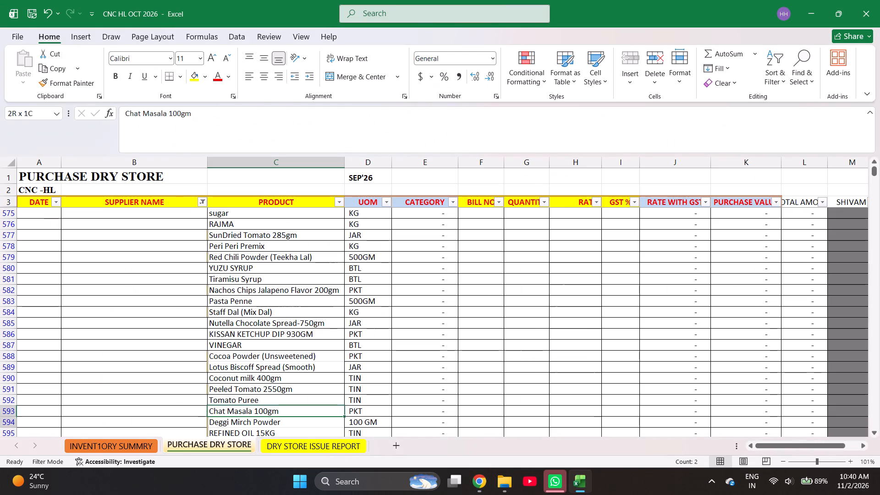
pyautogui.hotkey('shift', 'Down')
pyautogui.hotkey('shift', 'Down')
pyautogui.hotkey('shift', 'Up')
pyautogui.hotkey('ctrl', 'c')
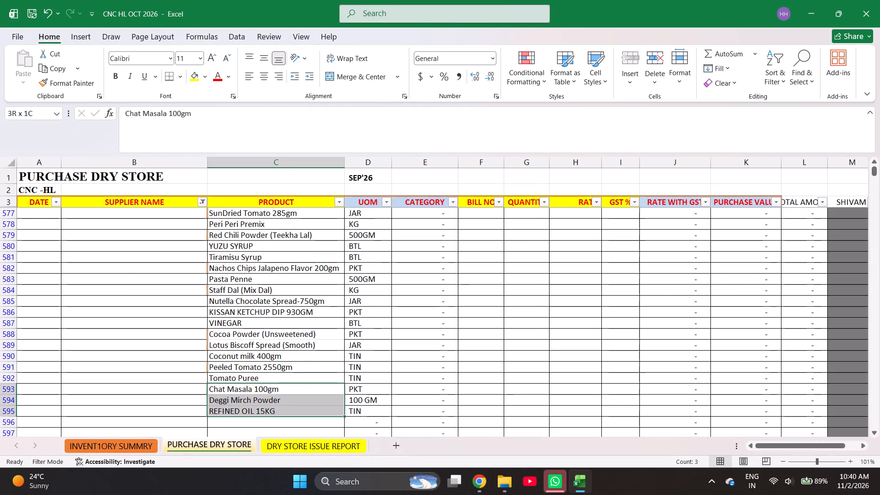
pyautogui.press('Down')
pyautogui.press('3')
pyautogui.press('Escape')
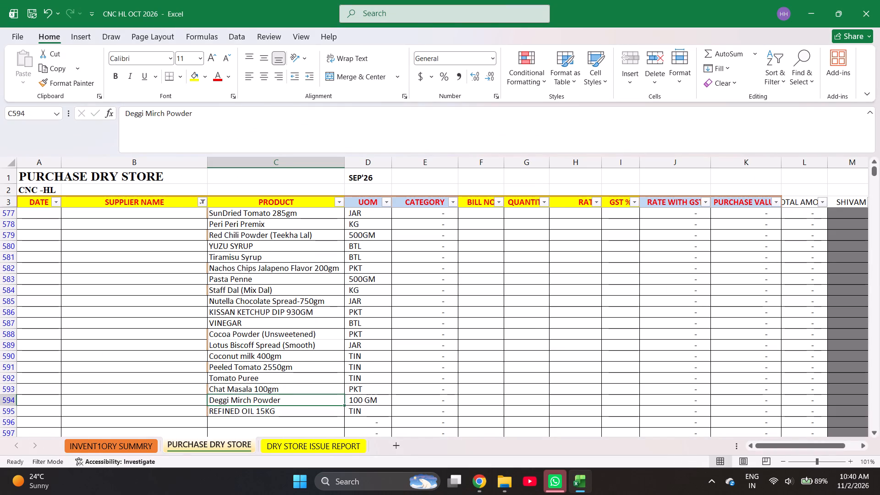
pyautogui.press('Up')
pyautogui.hotkey('shift', 'Down')
pyautogui.hotkey('shift', 'Down')
pyautogui.hotkey('ctrl', 'c')
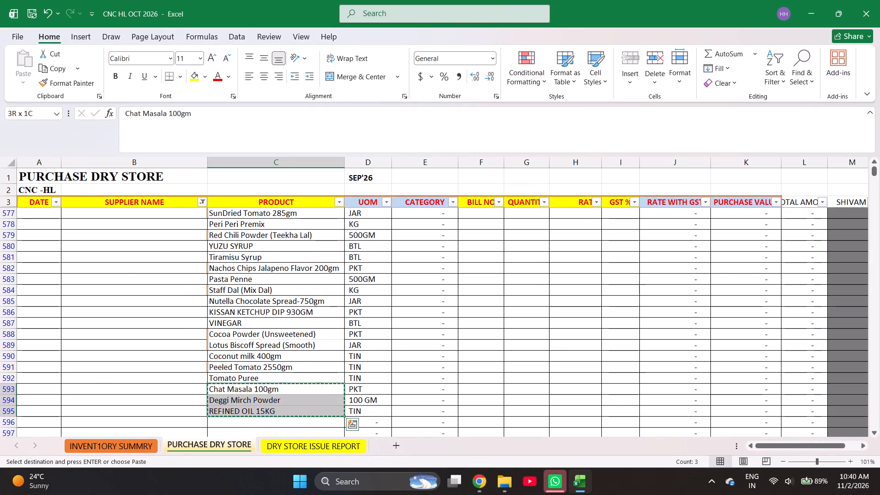
pyautogui.press('Down')
pyautogui.press('Return')
# Find CAS in the inventory summary and copy Cashew Nuts 4 Pcs (Kaju) over the product in purchase sheet row 593.
pyautogui.press('Up')
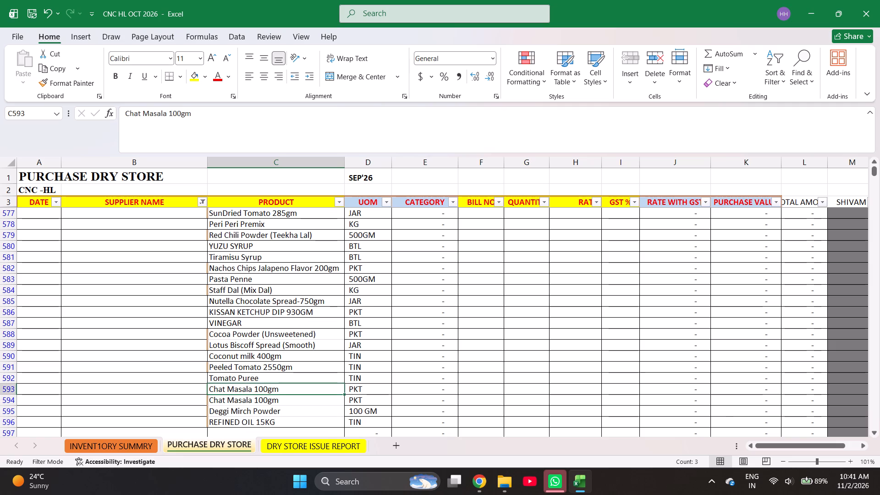
pyautogui.hotkey('ctrl', 'pageup')
pyautogui.hotkey('ctrl', 'f')
pyautogui.write('CAS')
pyautogui.press('Return')
pyautogui.press('Escape')
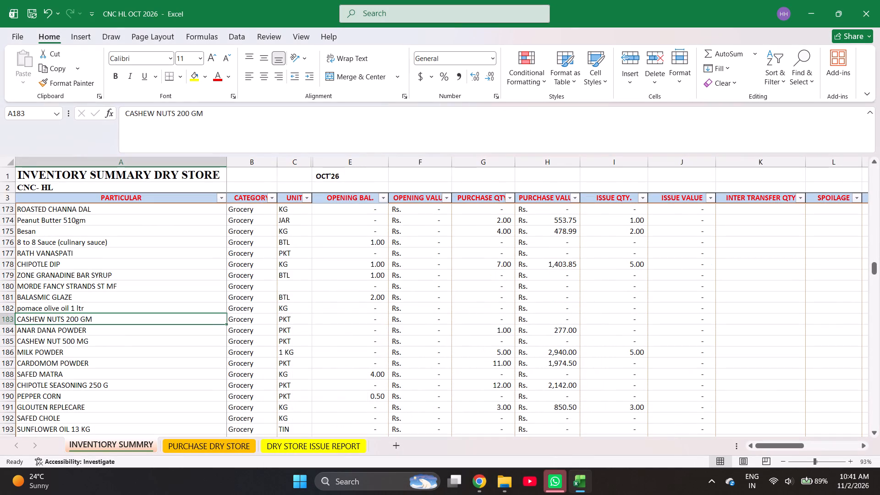
pyautogui.hotkey('ctrl', 'f')
pyautogui.press('Return')
pyautogui.press('Return')
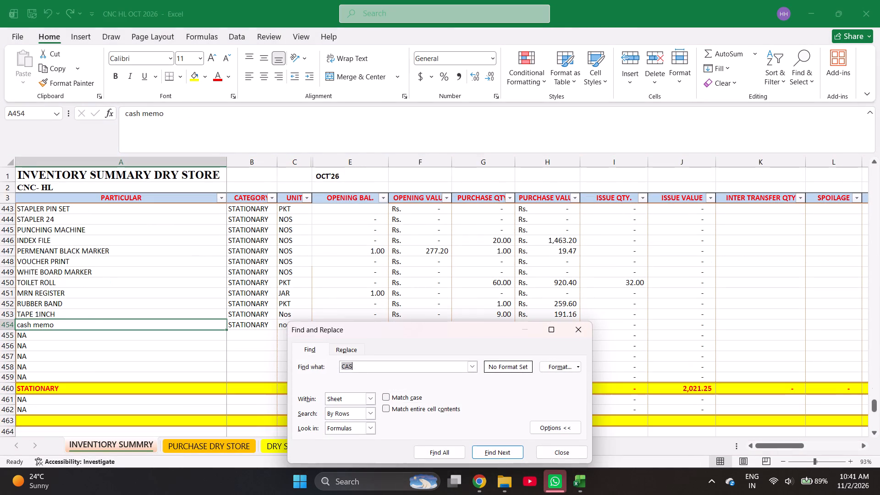
pyautogui.press('Return')
pyautogui.press('Escape')
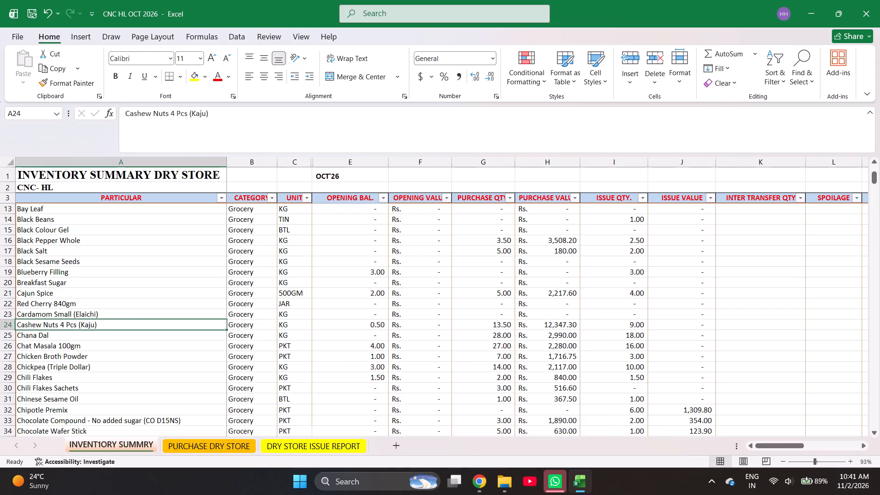
pyautogui.hotkey('ctrl', 'c')
pyautogui.hotkey('ctrl', 'pagedown')
pyautogui.press('Return')
pyautogui.press('Return')
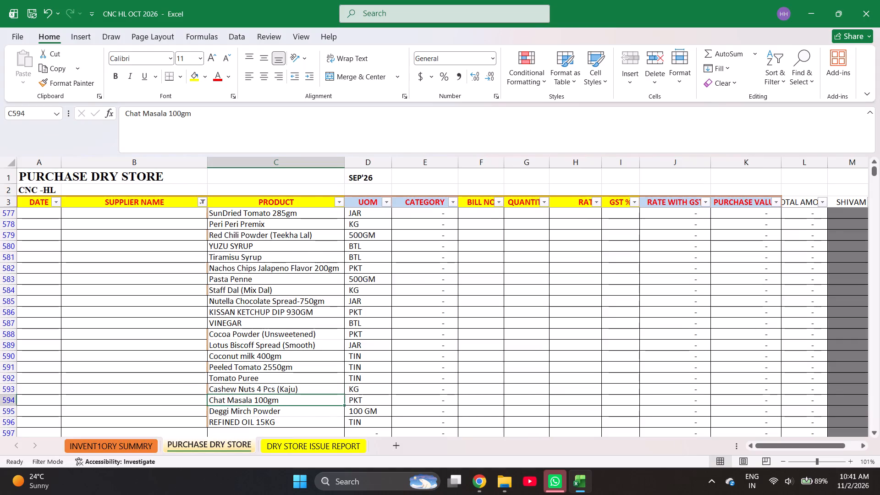
# Look up the invoice number in the scanned PDF and enter bill number 185 for chana dal in row 571.
pyautogui.press('Right')
pyautogui.press('Right')
pyautogui.press('Right')
pyautogui.hotkey('ctrl', 'Up')
pyautogui.press('Down')
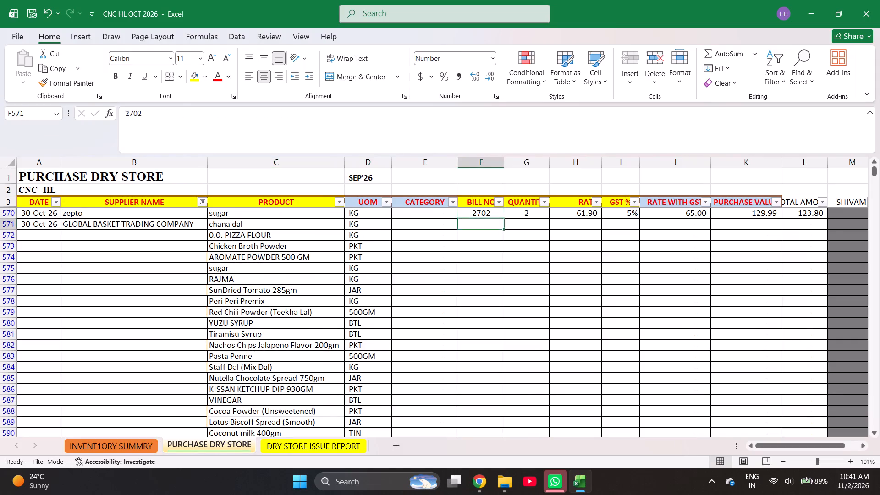
pyautogui.hotkey('alt', 'Tab')
pyautogui.press('Up')
pyautogui.press('Up')
pyautogui.press('Up')
pyautogui.press('Up')
pyautogui.press('Up')
pyautogui.press('Up')
pyautogui.press('Up')
pyautogui.press('Up')
pyautogui.press('Up')
pyautogui.press('Up')
pyautogui.press('Up')
pyautogui.press('Up')
pyautogui.press('Up')
pyautogui.press('Up')
pyautogui.press('Up')
pyautogui.press('Up')
pyautogui.press('Up')
pyautogui.press('Up')
pyautogui.press('Up')
pyautogui.press('Up')
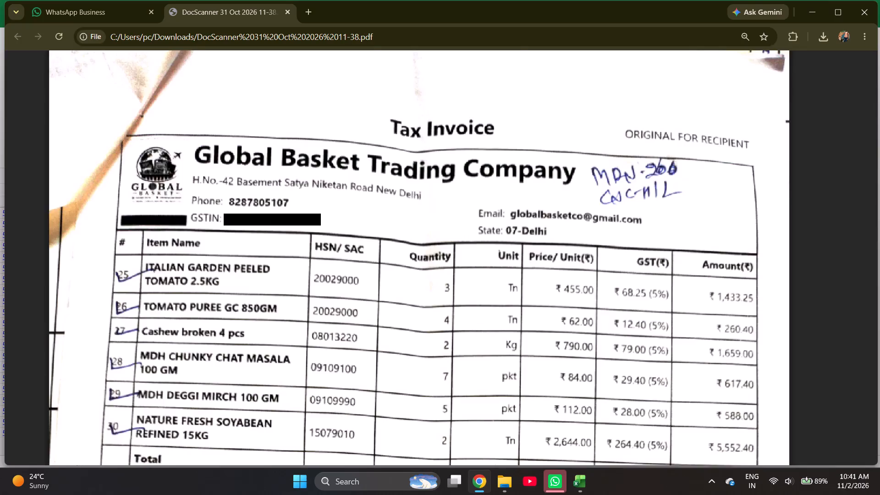
pyautogui.press('Up')
pyautogui.press('Up')
pyautogui.hotkey('alt', 'Tab')
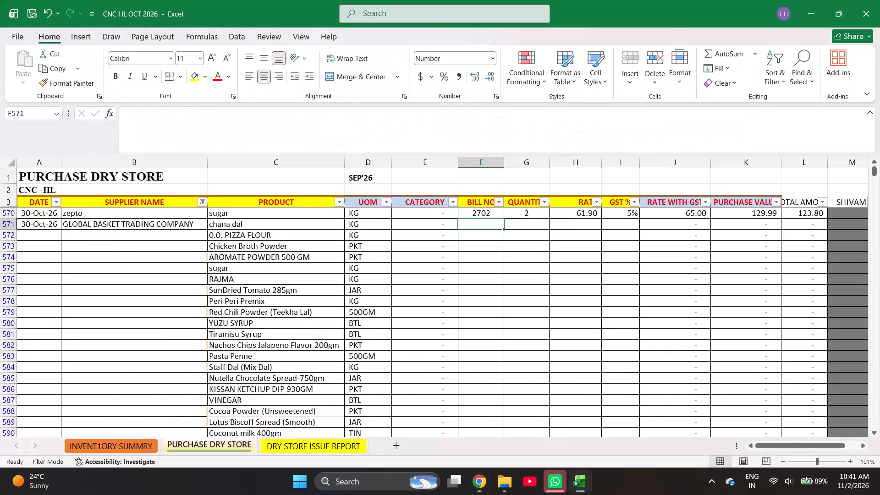
pyautogui.hotkey('alt', 'Tab')
pyautogui.hotkey('alt', 'Tab')
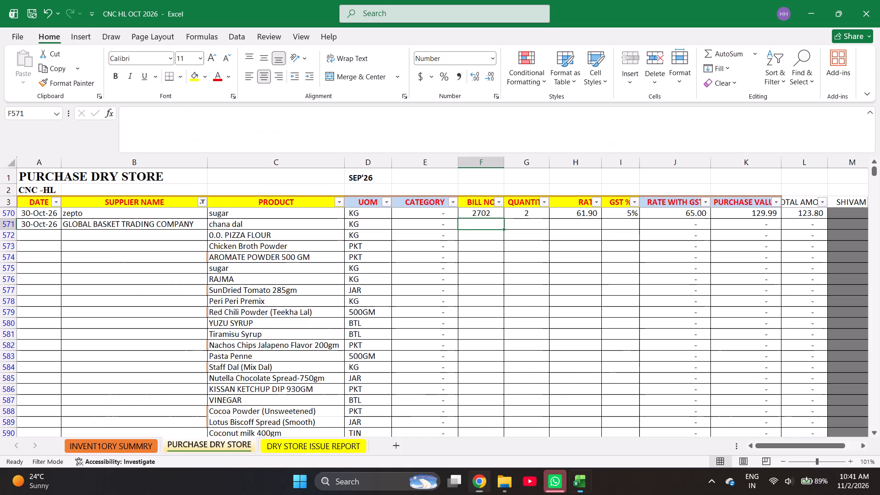
pyautogui.write('185')
# Enter the invoice quantities 4 for chana dal and 40 for 0.0. PIZZA FLOUR in rows 571 and 572.
pyautogui.press('Right')
pyautogui.hotkey('alt', 'Tab')
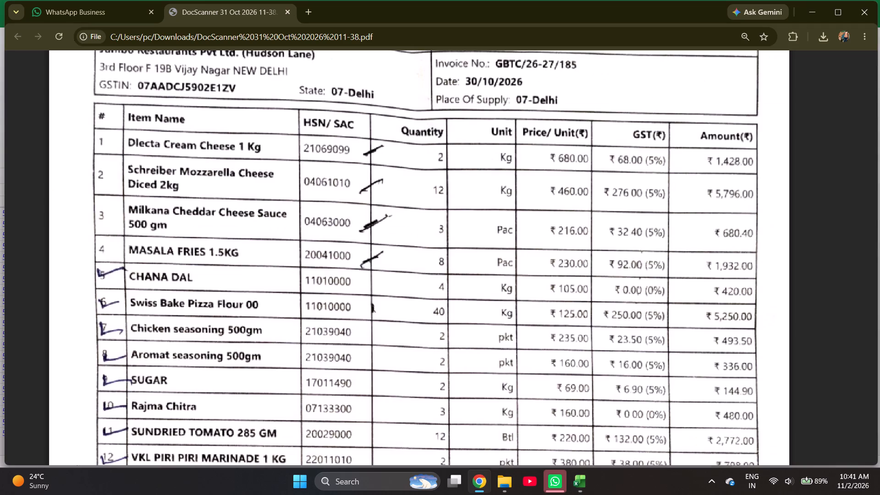
pyautogui.hotkey('alt', 'Tab')
pyautogui.press('2')
pyautogui.press('Return')
pyautogui.hotkey('alt', 'Tab')
pyautogui.hotkey('alt', 'Tab')
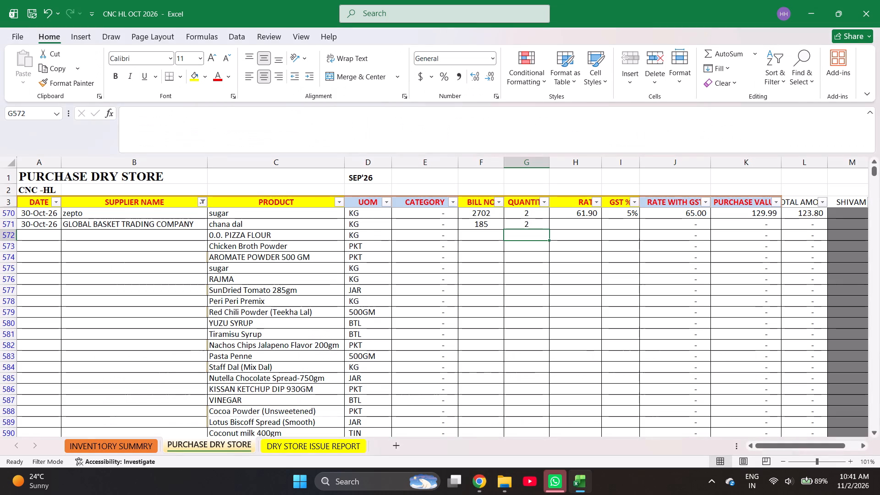
pyautogui.press('Up')
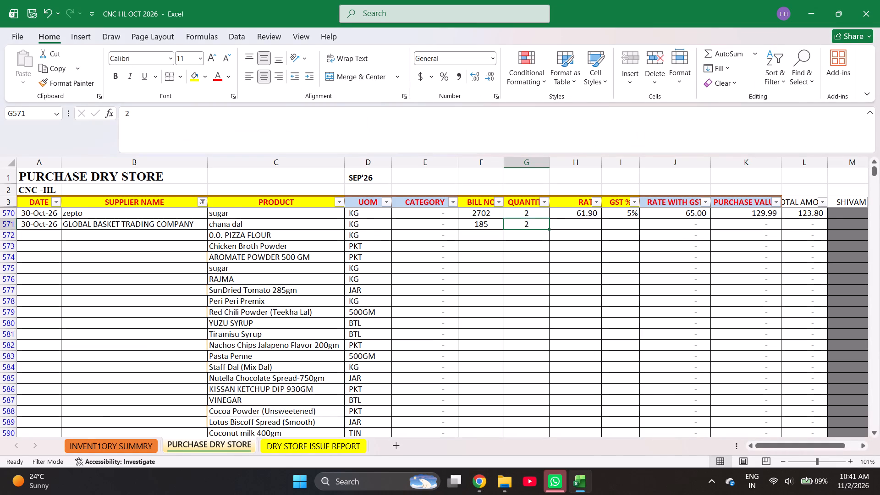
pyautogui.press('4')
pyautogui.press('Return')
pyautogui.hotkey('alt', 'Tab')
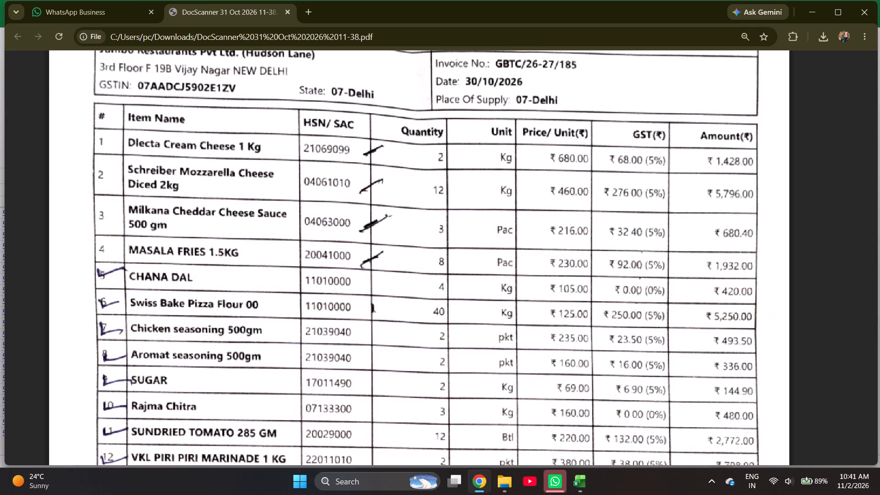
pyautogui.hotkey('alt', 'Tab')
pyautogui.write('40')
pyautogui.press('Return')
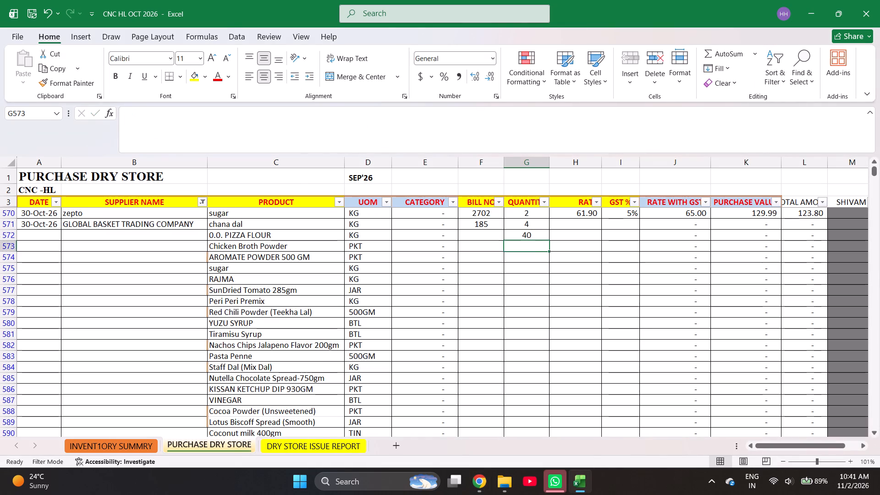
# Enter the invoice quantities 2, 2, 2, 3 and 12 for Chicken Broth Powder through SunDried Tomato in rows 573 to 577.
pyautogui.press('Return')
pyautogui.hotkey('alt', 'Tab')
pyautogui.hotkey('alt', 'Tab')
pyautogui.press('Up')
pyautogui.press('2')
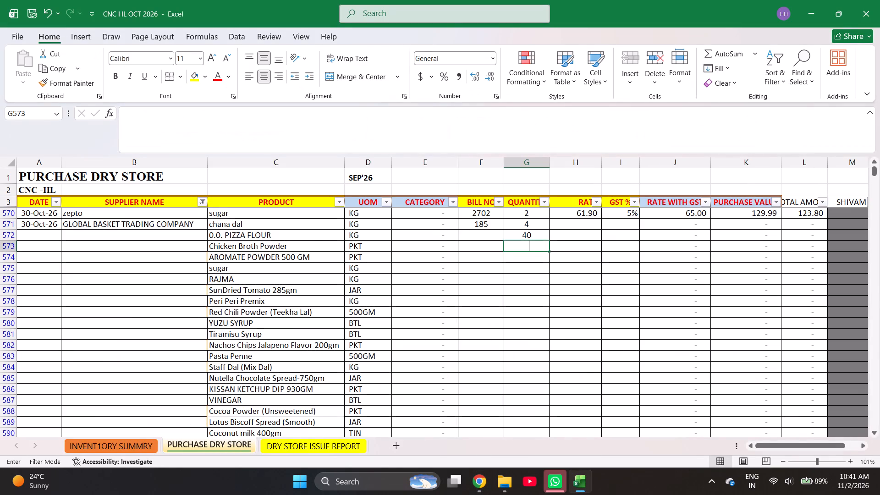
pyautogui.press('Return')
pyautogui.hotkey('alt', 'Tab')
pyautogui.hotkey('alt', 'Tab')
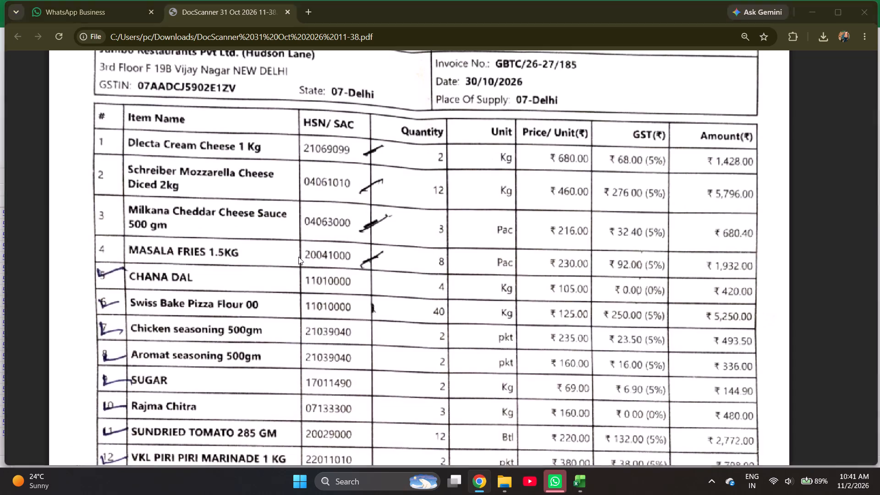
pyautogui.hotkey('alt', 'Tab')
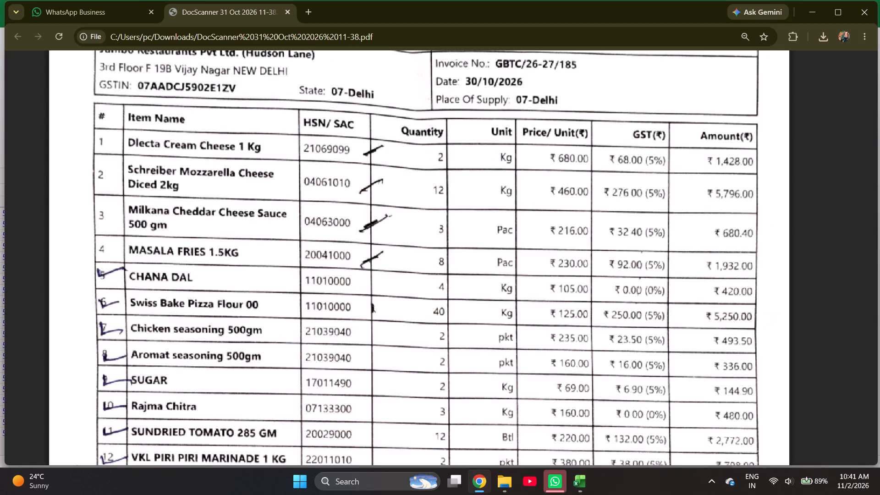
pyautogui.hotkey('alt', 'Tab')
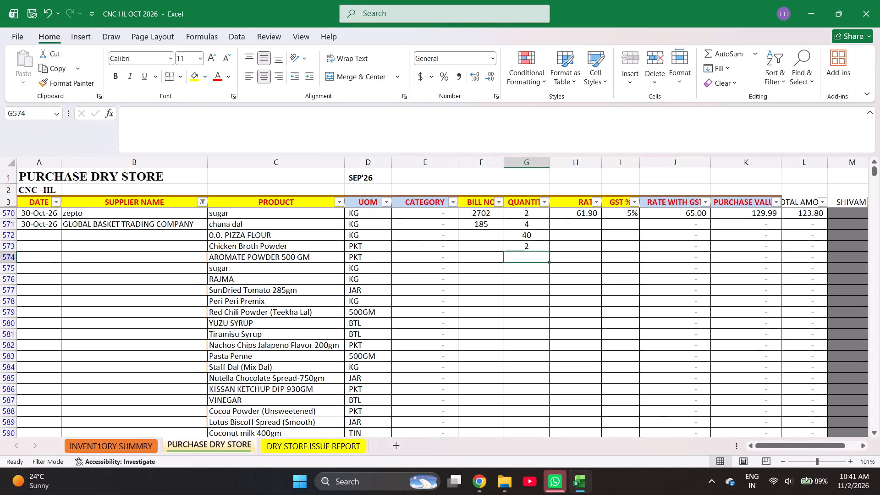
pyautogui.write('22')
pyautogui.press('BackSpace')
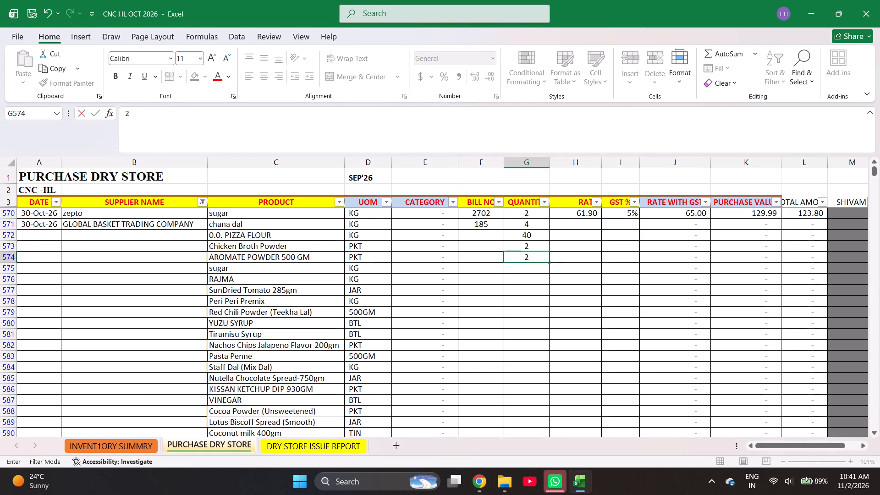
pyautogui.press('Return')
pyautogui.press('2')
pyautogui.press('Return')
pyautogui.press('3')
pyautogui.press('Return')
pyautogui.hotkey('alt', 'Tab')
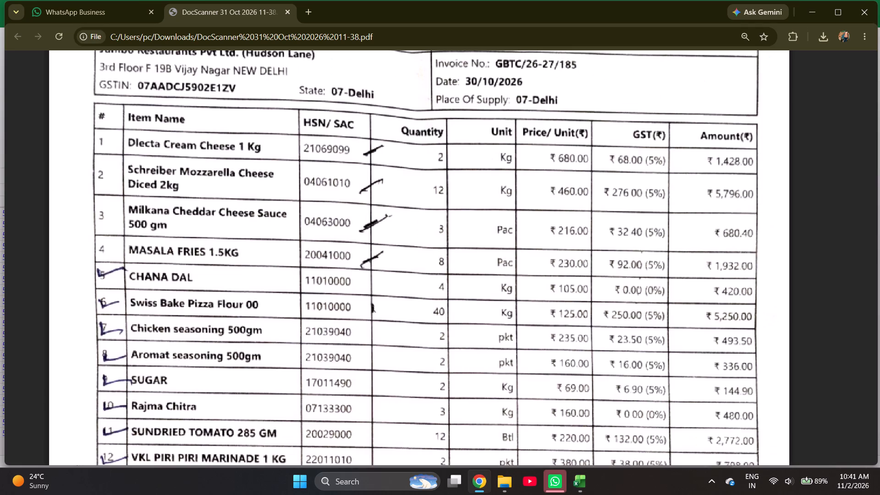
pyautogui.hotkey('alt', 'Tab')
pyautogui.write('12')
pyautogui.press('Return')
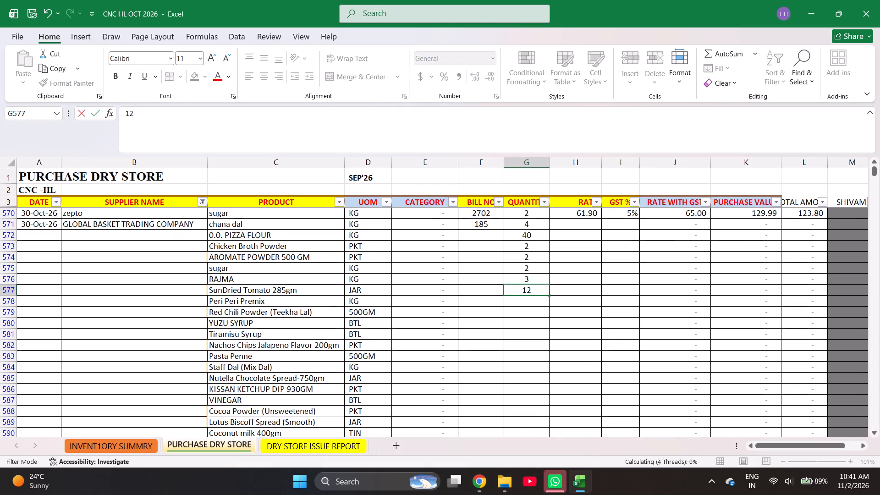
# Enter the invoice quantities 2, 1, 6, 1 and 24 for Peri Peri Premix through Nachos Chips in rows 578 to 582.
pyautogui.hotkey('alt', 'Tab')
pyautogui.press('Down')
pyautogui.press('Down')
pyautogui.press('Down')
pyautogui.press('Down')
pyautogui.press('Down')
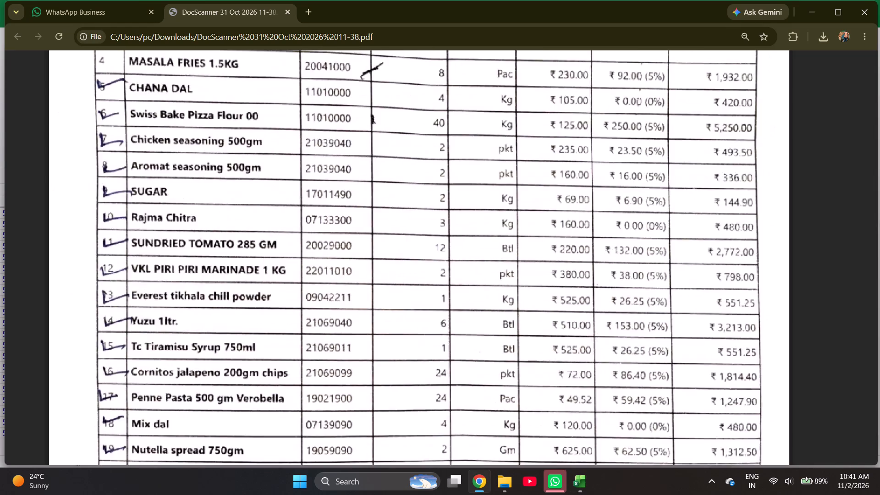
pyautogui.press('Down')
pyautogui.hotkey('alt', 'Tab')
pyautogui.press('2')
pyautogui.press('Return')
pyautogui.press('1')
pyautogui.press('Return')
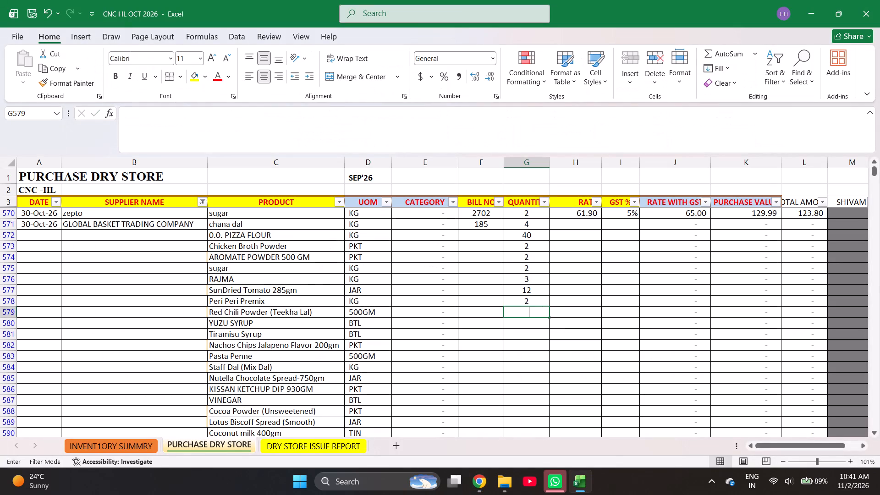
pyautogui.press('6')
pyautogui.press('Return')
pyautogui.hotkey('alt', 'Tab')
pyautogui.hotkey('alt', 'Tab')
pyautogui.press('1')
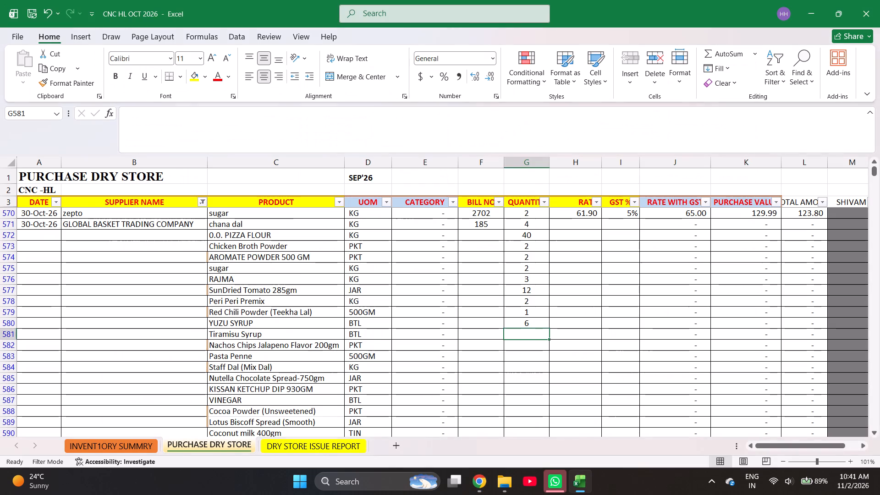
pyautogui.press('Return')
pyautogui.write('24')
pyautogui.press('Return')
# Enter the invoice quantities 24, 4, 2 and 3 for Pasta Penne through KISSAN KETCHUP DIP in rows 583 to 586.
pyautogui.hotkey('alt', 'Tab')
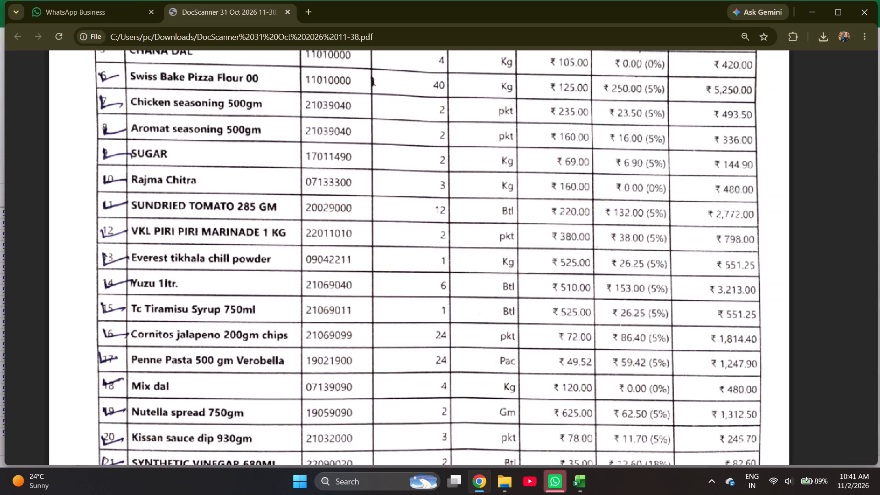
pyautogui.hotkey('alt', 'Tab')
pyautogui.write('24')
pyautogui.press('Return')
pyautogui.hotkey('alt', 'Tab')
pyautogui.hotkey('alt', 'Tab')
pyautogui.press('4')
pyautogui.press('Return')
pyautogui.press('2')
pyautogui.press('Return')
pyautogui.hotkey('alt', 'Tab')
pyautogui.hotkey('alt', 'Tab')
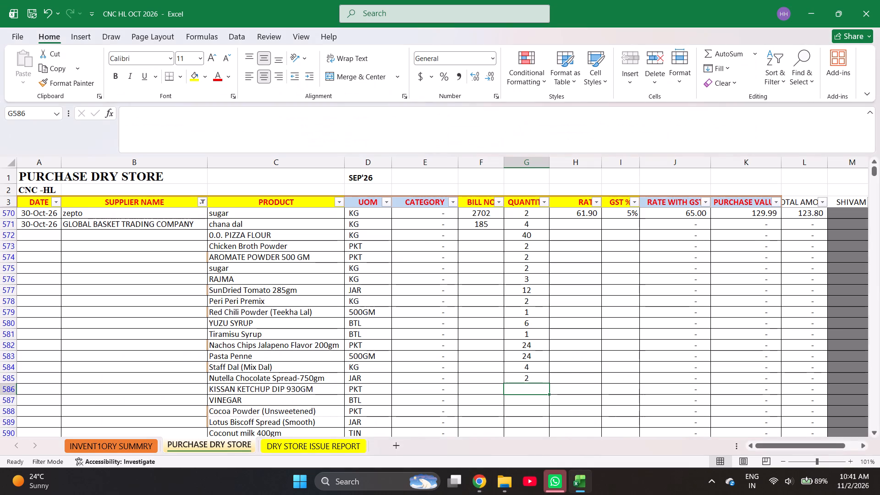
pyautogui.hotkey('alt', 'Tab')
pyautogui.hotkey('alt', 'Tab')
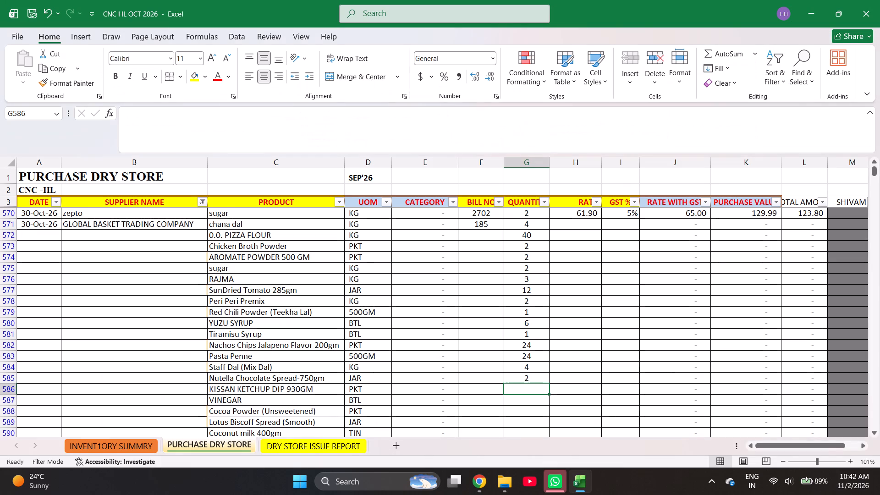
pyautogui.press('3')
pyautogui.press('Return')
# Check the scanned invoice PDF and enter the quantity 2 for VINEGAR in row 587.
pyautogui.hotkey('alt', 'Tab')
pyautogui.press('Down')
pyautogui.press('Down')
pyautogui.press('Down')
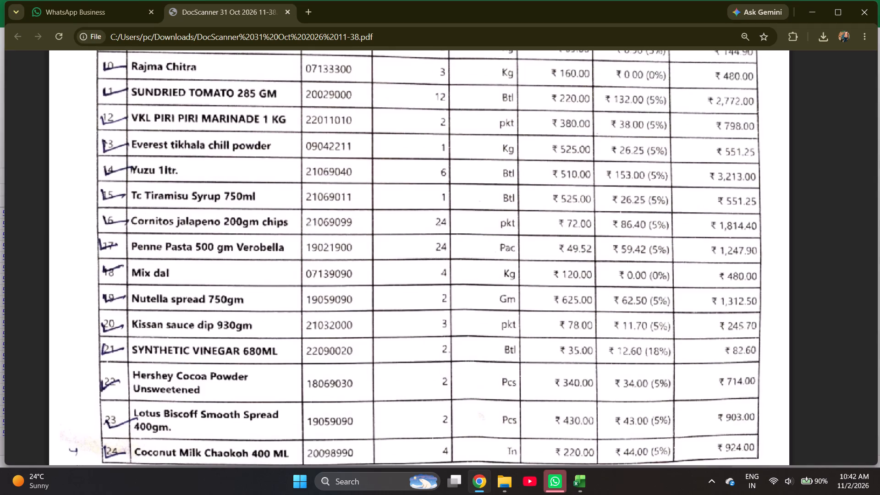
pyautogui.hotkey('alt', 'Tab')
pyautogui.hotkey('alt', 'Tab')
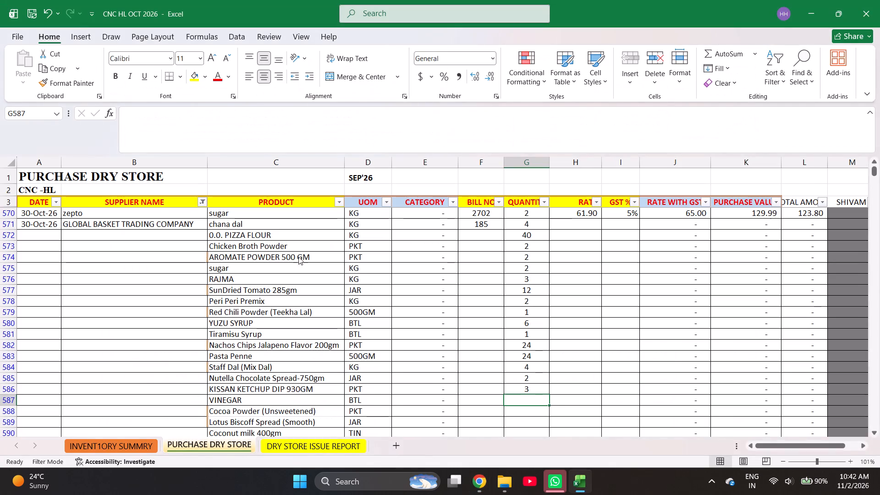
pyautogui.hotkey('alt', 'Tab')
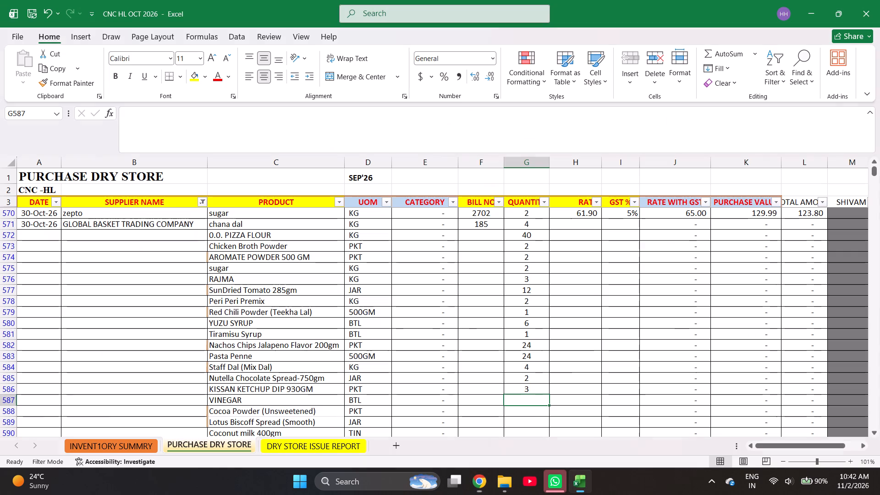
pyautogui.press('2')
pyautogui.press('Return')
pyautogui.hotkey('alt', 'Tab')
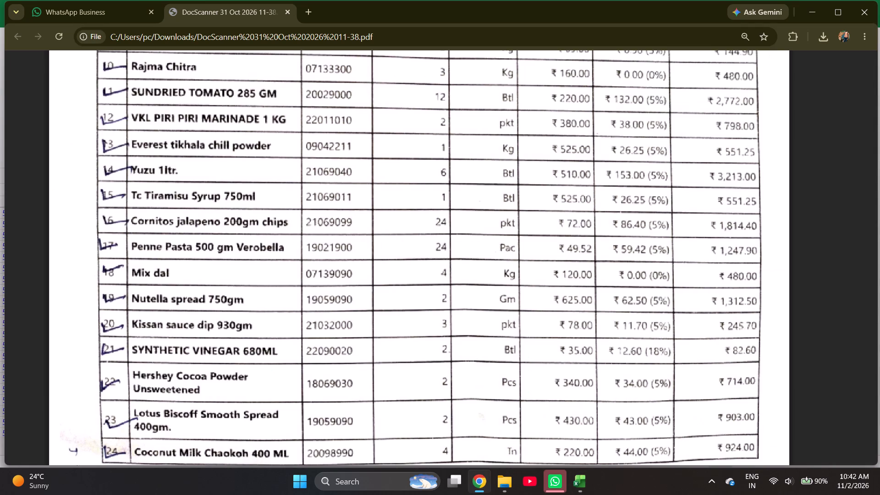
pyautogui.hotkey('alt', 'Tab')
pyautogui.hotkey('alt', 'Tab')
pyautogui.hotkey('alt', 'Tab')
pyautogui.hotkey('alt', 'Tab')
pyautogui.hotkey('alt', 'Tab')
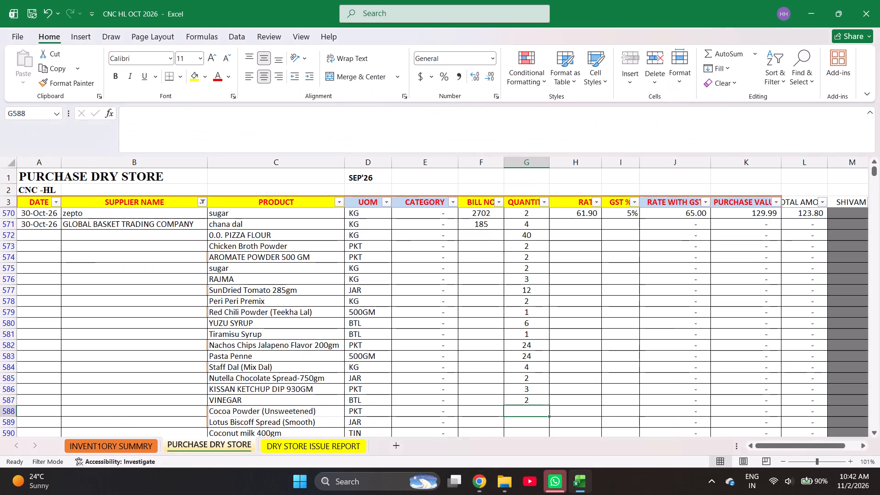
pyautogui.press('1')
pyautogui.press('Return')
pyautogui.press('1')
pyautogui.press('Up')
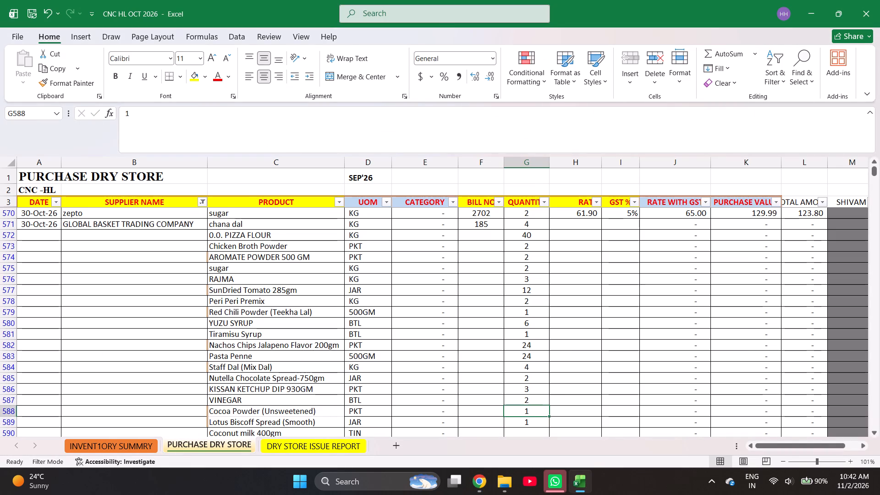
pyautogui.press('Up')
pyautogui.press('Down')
# Enter the quantities 2, 2 and 4 for Cocoa Powder, Lotus Biscoff Spread and Coconut milk in rows 588 to 590.
pyautogui.press('2')
pyautogui.press('Return')
pyautogui.press('2')
pyautogui.press('Return')
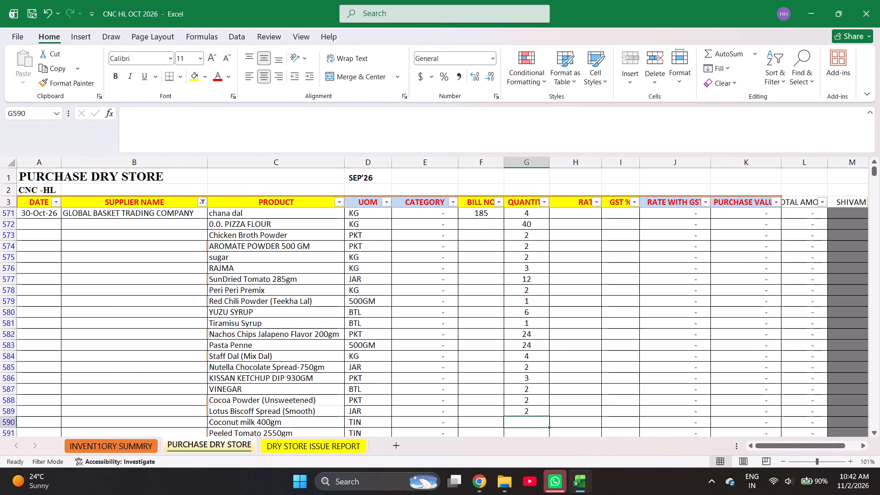
pyautogui.hotkey('alt', 'Tab')
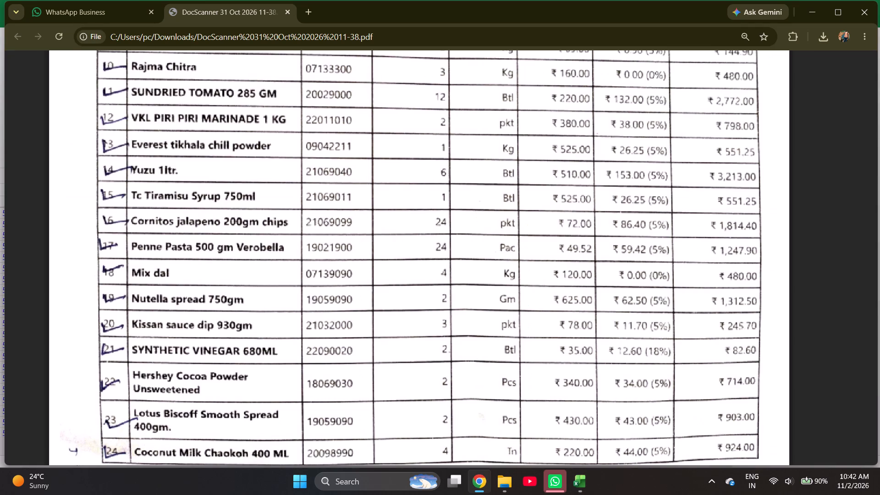
pyautogui.press('Down')
pyautogui.press('Down')
pyautogui.hotkey('alt', 'Tab')
pyautogui.press('4')
pyautogui.press('Return')
# Using the invoice's second page, enter the quantities 3, 4 and 2 for Peeled Tomato, Tomato Puree and Cashew Nuts in rows 591 to 593.
pyautogui.hotkey('alt', 'Tab')
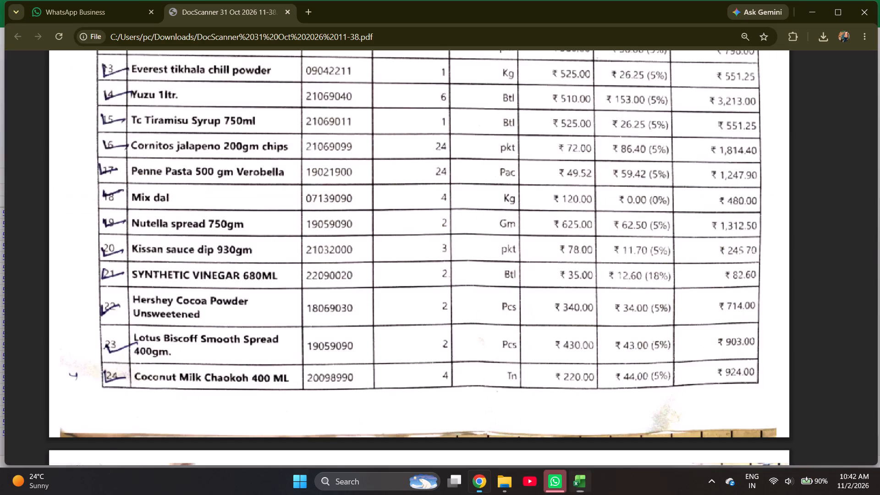
pyautogui.press('Down')
pyautogui.press('Down')
pyautogui.press('Down')
pyautogui.press('Down')
pyautogui.press('Down')
pyautogui.press('Down')
pyautogui.press('Down')
pyautogui.press('Down')
pyautogui.press('Down')
pyautogui.press('Down')
pyautogui.press('Down')
pyautogui.press('Down')
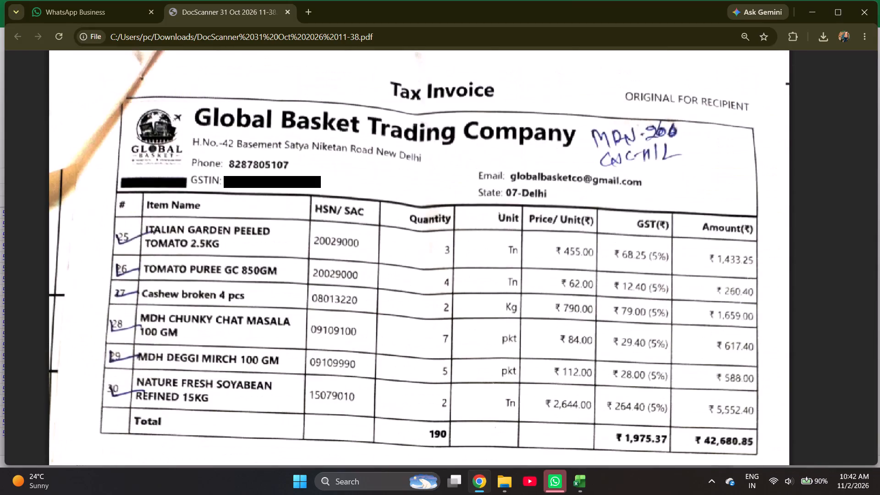
pyautogui.hotkey('alt', 'Tab')
pyautogui.press('3')
pyautogui.press('Return')
pyautogui.press('4')
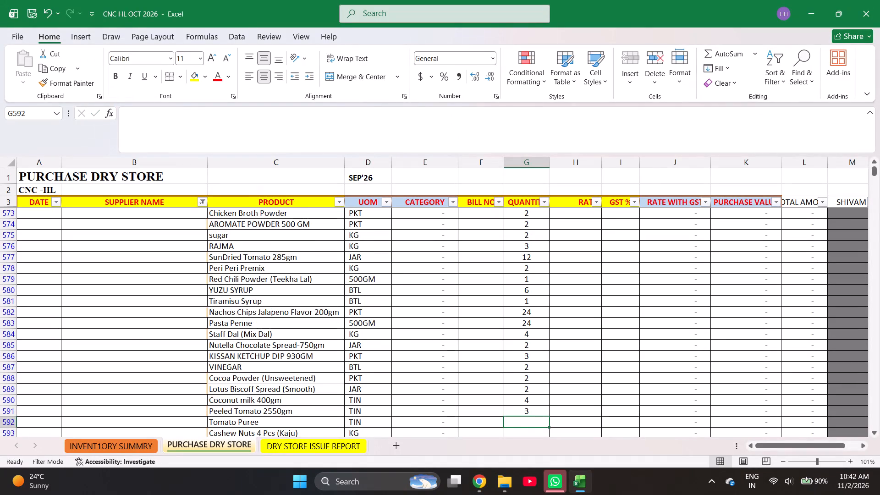
pyautogui.press('Return')
pyautogui.press('2')
pyautogui.press('Return')
# Enter the quantities 4, 5 and 2 for Chat Masala, Deggi Mirch Powder and REFINED OIL 15KG in rows 594 to 596.
pyautogui.hotkey('alt', 'Tab')
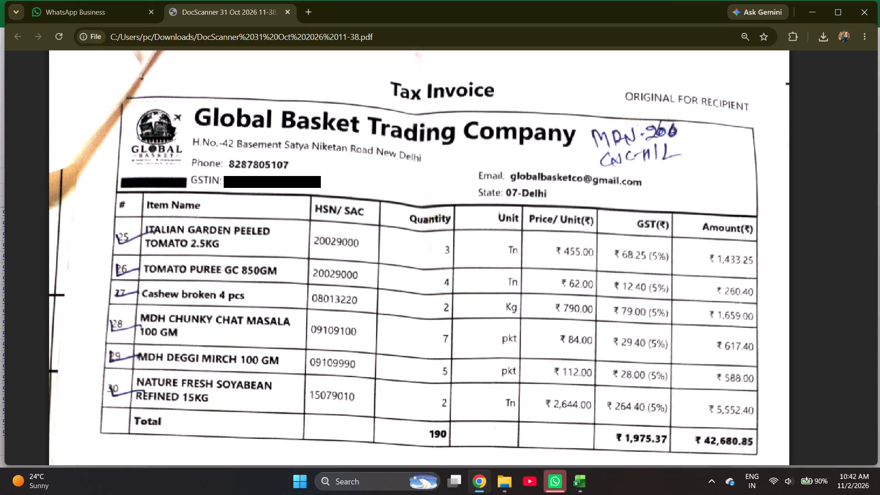
pyautogui.hotkey('alt', 'Tab')
pyautogui.press('4')
pyautogui.press('Return')
pyautogui.press('5')
pyautogui.press('Return')
pyautogui.hotkey('alt', 'Tab')
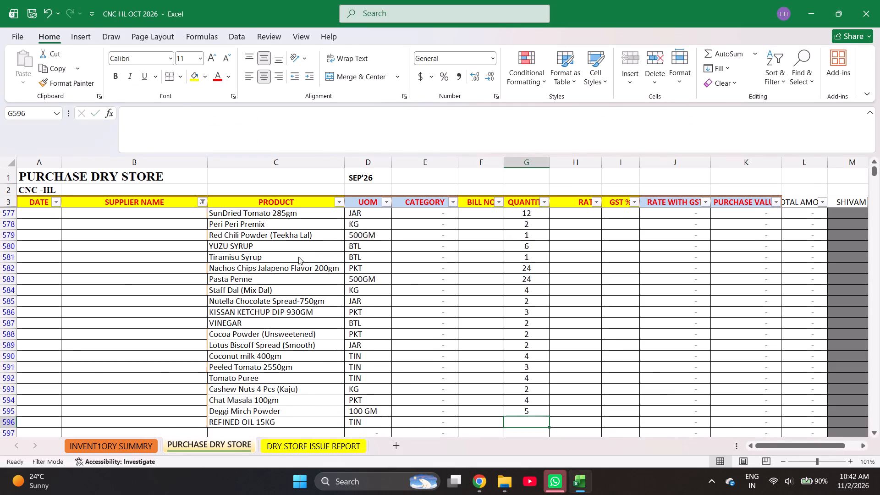
pyautogui.hotkey('alt', 'Tab')
pyautogui.press('2')
pyautogui.press('Return')
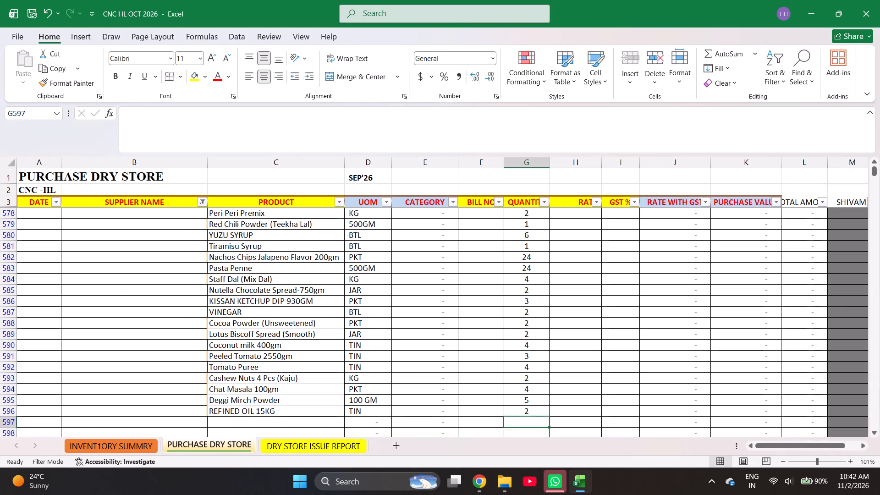
# Return to the invoice's first page and enter the rates 680 and 460 in rows 571 and 572.
pyautogui.press('Right')
pyautogui.hotkey('ctrl', 'Up')
pyautogui.press('Down')
pyautogui.hotkey('alt', 'Tab')
pyautogui.press('Up')
pyautogui.press('Up')
pyautogui.press('Up')
pyautogui.press('Up')
pyautogui.press('Up')
pyautogui.press('Up')
pyautogui.press('Up')
pyautogui.press('Up')
pyautogui.press('Up')
pyautogui.press('Up')
pyautogui.press('Up')
pyautogui.press('Up')
pyautogui.press('Up')
pyautogui.press('Up')
pyautogui.press('Up')
pyautogui.press('Up')
pyautogui.press('Up')
pyautogui.press('Up')
pyautogui.press('Up')
pyautogui.press('Up')
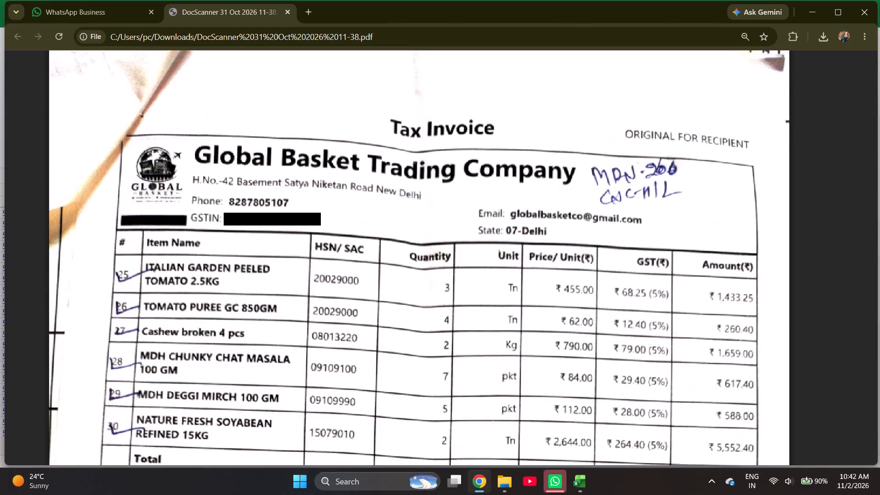
pyautogui.press('Up')
pyautogui.press('Up')
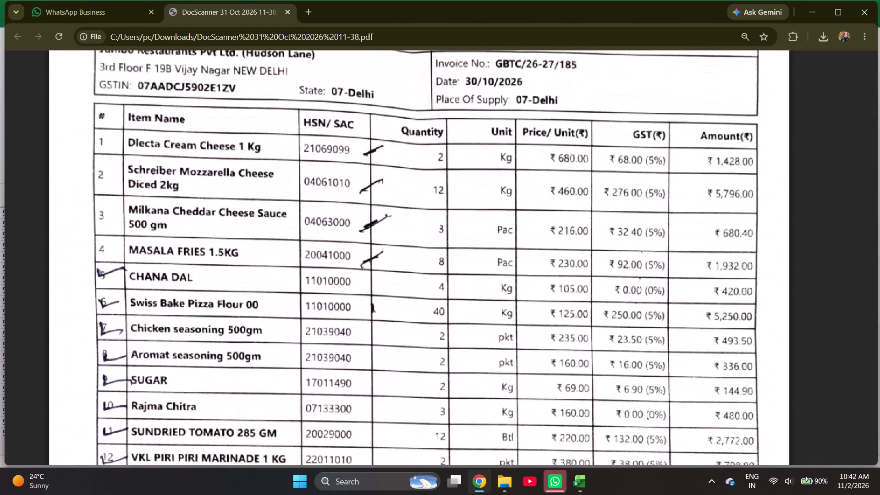
pyautogui.hotkey('alt', 'Tab')
pyautogui.write('680')
pyautogui.press('Return')
pyautogui.hotkey('alt', 'Tab')
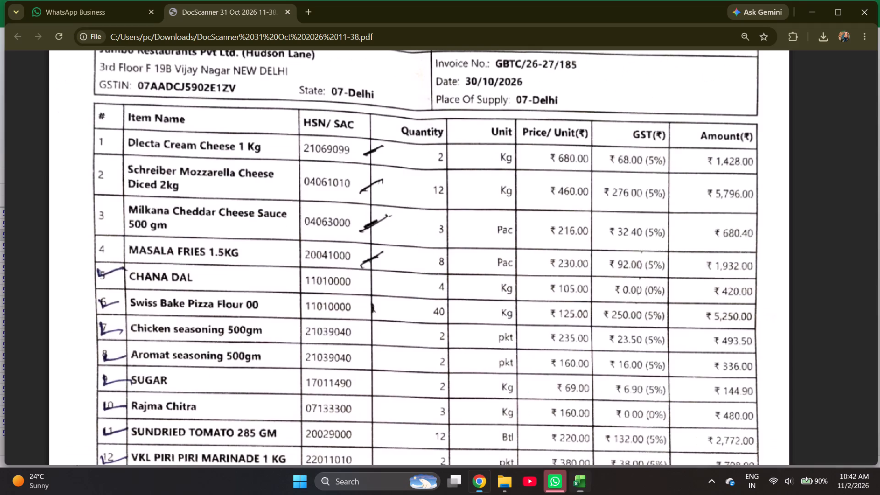
pyautogui.hotkey('alt', 'Tab')
pyautogui.write('460')
pyautogui.press('Return')
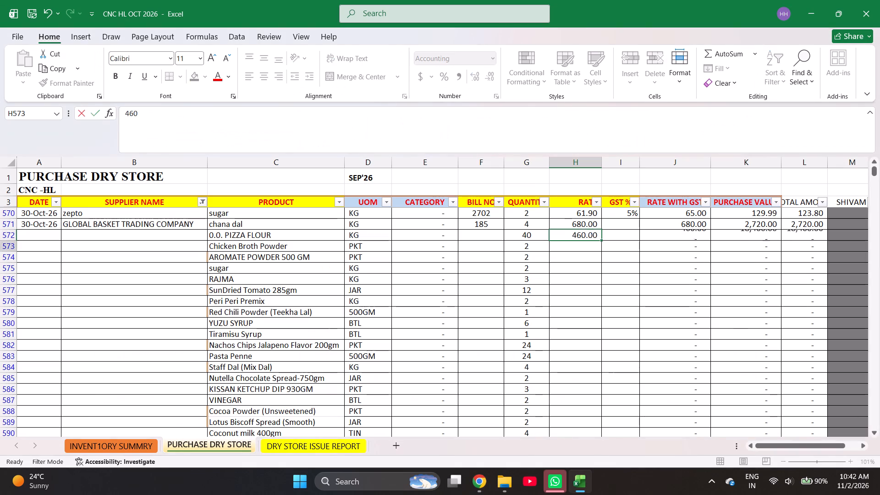
# Enter the rates 216 and 230 for Chicken Broth Powder and AROMATE POWDER in rows 573 and 574.
pyautogui.hotkey('alt', 'Tab')
pyautogui.hotkey('alt', 'Tab')
pyautogui.press('1')
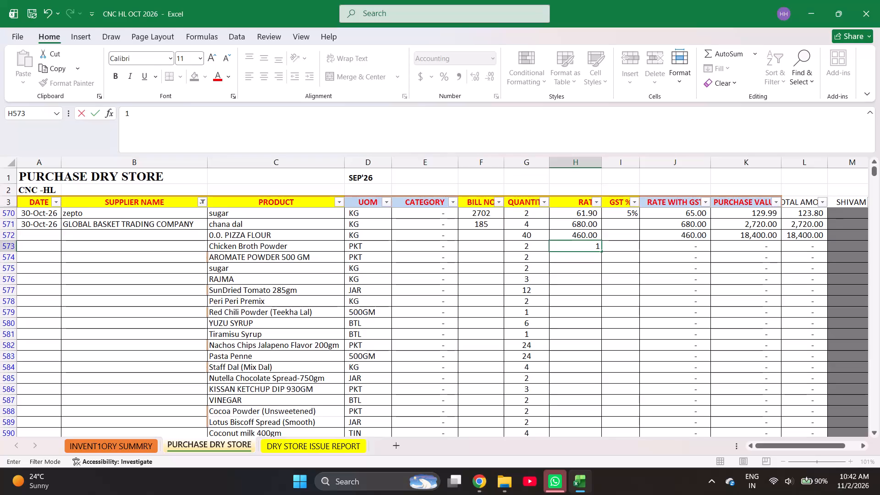
pyautogui.press('BackSpace')
pyautogui.write('216')
pyautogui.press('Return')
pyautogui.hotkey('alt', 'Tab')
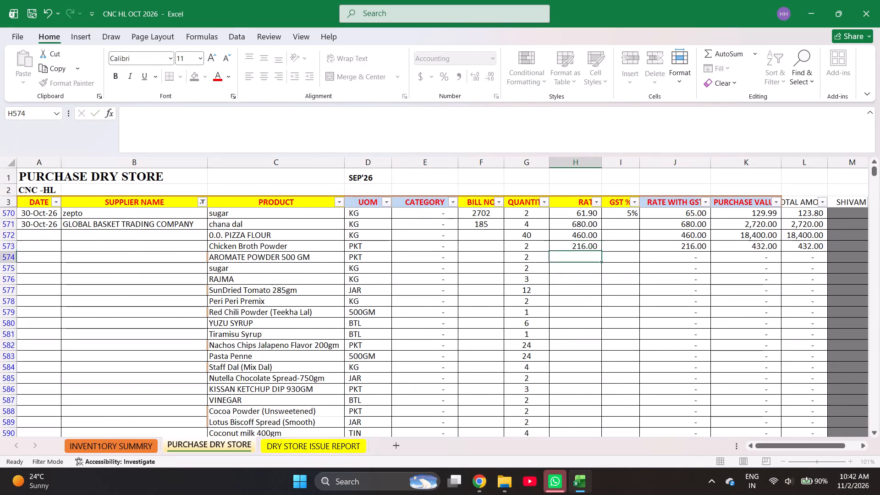
pyautogui.hotkey('alt', 'Tab')
pyautogui.write('230')
pyautogui.press('Return')
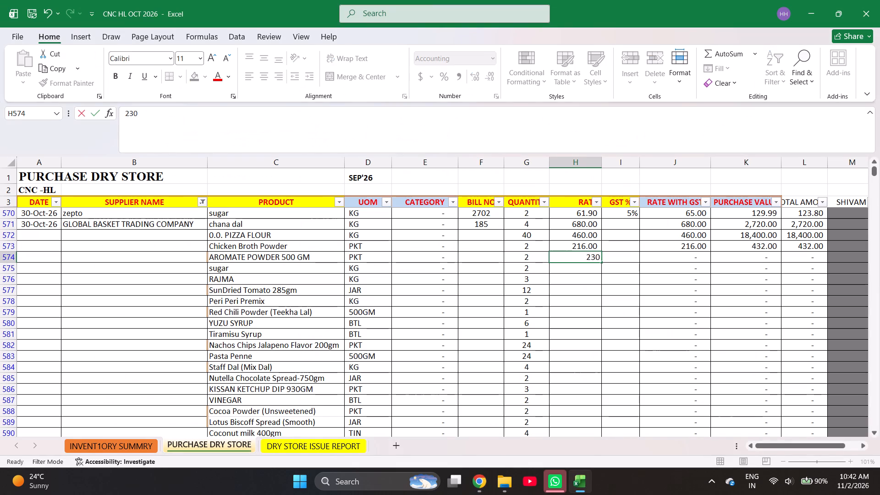
# Enter the rates 105, 125 and 235 for sugar, RAJMA and SunDried Tomato in rows 575 to 577.
pyautogui.hotkey('alt', 'Tab')
pyautogui.hotkey('alt', 'Tab')
pyautogui.write('105')
pyautogui.press('Return')
pyautogui.hotkey('alt', 'Tab')
pyautogui.hotkey('alt', 'Tab')
pyautogui.write('125')
pyautogui.press('Return')
pyautogui.hotkey('alt', 'Tab')
pyautogui.hotkey('alt', 'Tab')
pyautogui.write('235')
pyautogui.press('Return')
# Enter the rates 160 and 69 for Peri Peri Premix and Red Chili Powder in rows 578 and 579.
pyautogui.hotkey('alt', 'Tab')
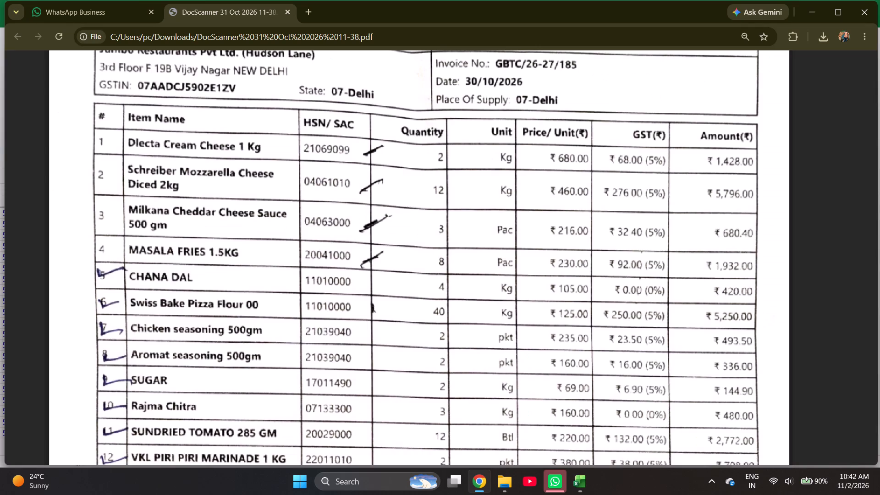
pyautogui.hotkey('alt', 'Tab')
pyautogui.write('160')
pyautogui.press('Return')
pyautogui.hotkey('alt', 'Tab')
pyautogui.hotkey('alt', 'Tab')
pyautogui.write('69')
pyautogui.press('Return')
# Compare the item names and unit prices in the invoice PDF with the rates entered in rows 571 to 579.
pyautogui.hotkey('alt', 'Tab')
pyautogui.press('Right')
pyautogui.press('Right')
pyautogui.press('pageup')
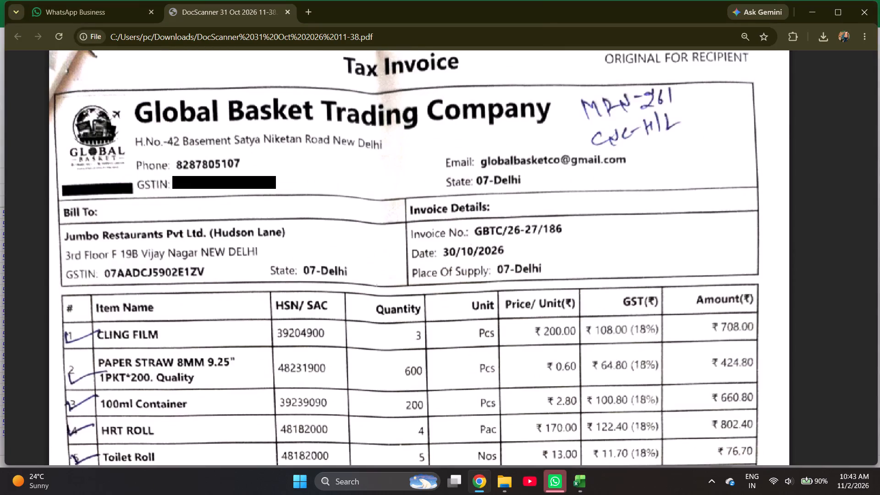
pyautogui.press('pageup')
pyautogui.press('Up')
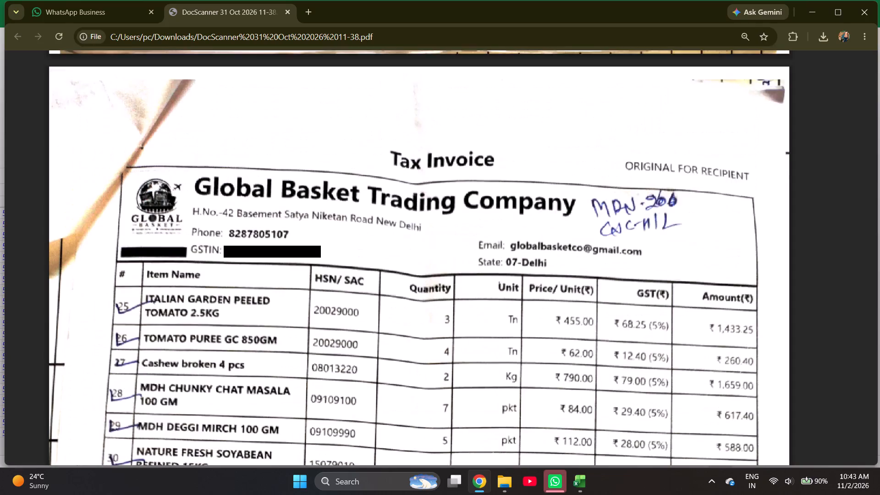
pyautogui.press('Up')
pyautogui.press('Up')
pyautogui.press('Up')
pyautogui.press('Up')
pyautogui.press('Up')
pyautogui.press('Up')
pyautogui.press('Up')
pyautogui.press('Up')
pyautogui.press('Up')
pyautogui.press('Up')
pyautogui.press('Up')
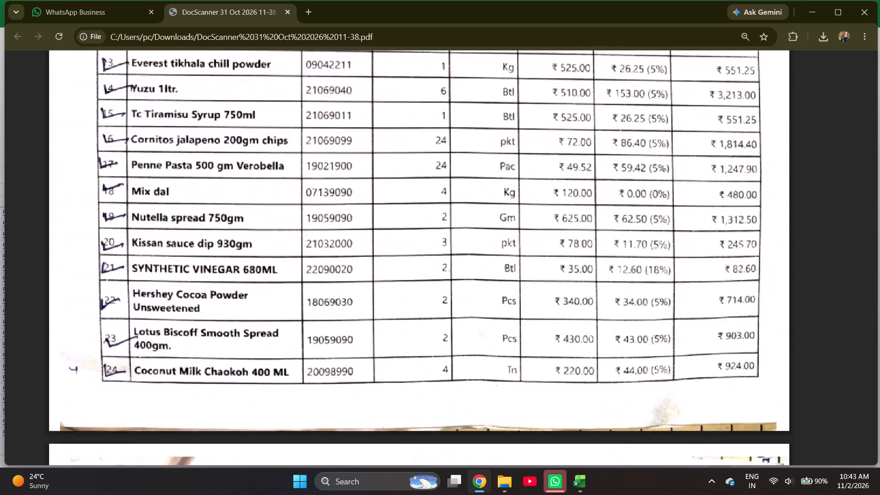
pyautogui.hotkey('alt', 'Tab')
pyautogui.hotkey('alt', 'Tab')
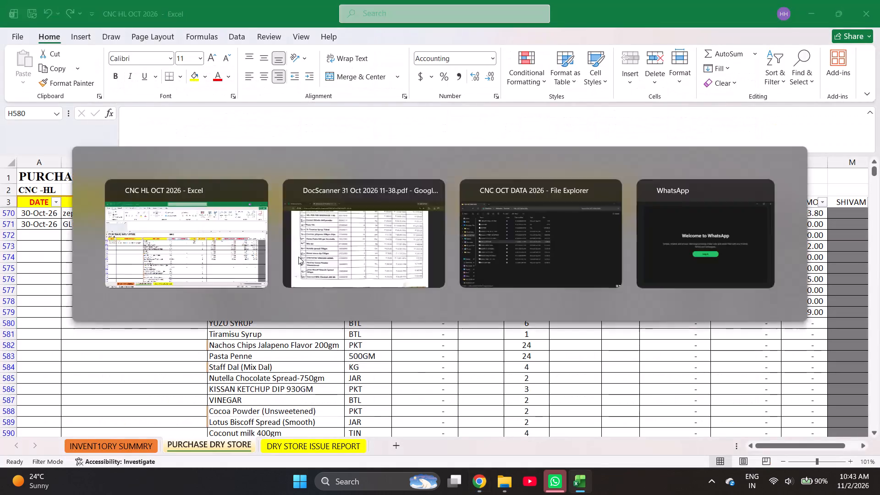
pyautogui.press('Up')
pyautogui.press('Up')
pyautogui.press('Up')
pyautogui.press('Up')
pyautogui.press('Up')
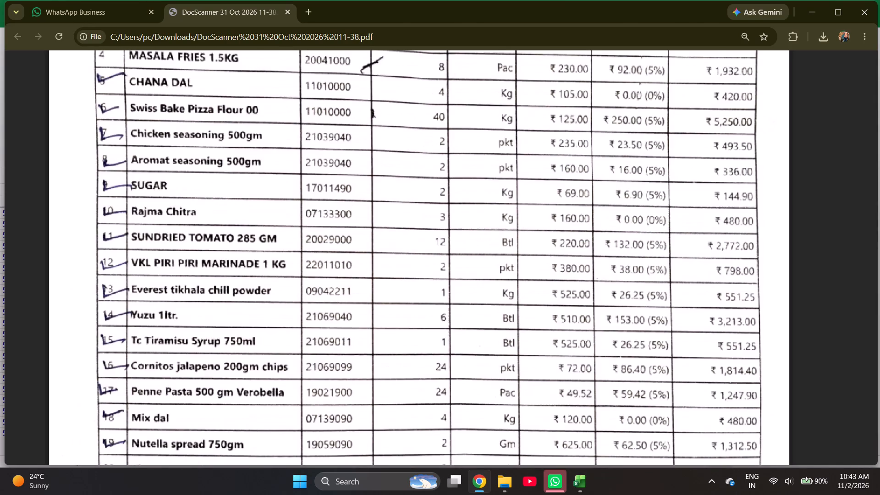
pyautogui.hotkey('alt', 'Tab')
pyautogui.hotkey('alt', 'Tab')
pyautogui.hotkey('alt', 'Tab')
pyautogui.press('Up')
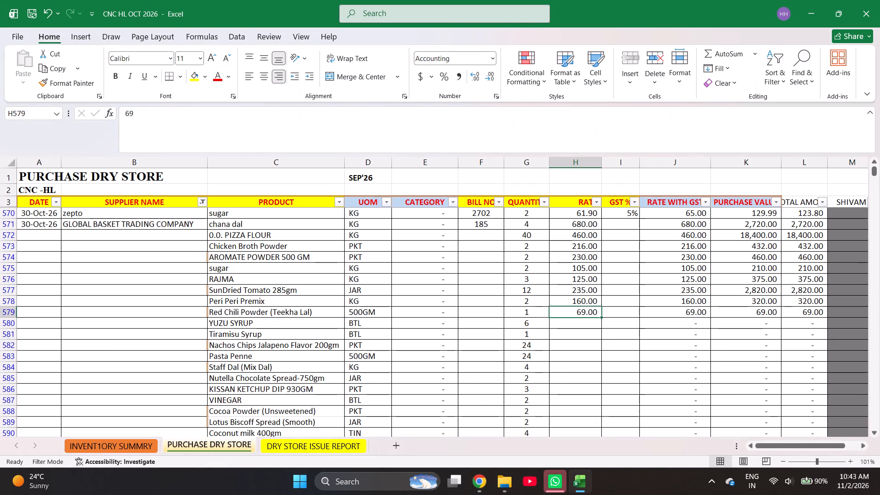
# Compare the unit prices from CHANA DAL onward in the invoice PDF with the rates entered from row 571.
pyautogui.press('Up')
pyautogui.press('Up')
pyautogui.press('Up')
pyautogui.press('Up')
pyautogui.press('Up')
pyautogui.press('Up')
pyautogui.press('Up')
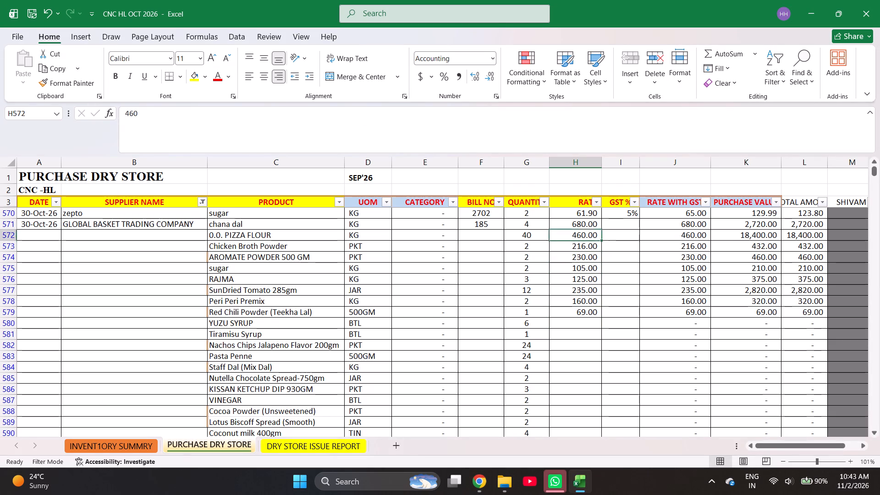
pyautogui.press('Up')
pyautogui.press('Up')
pyautogui.press('Down')
pyautogui.hotkey('alt', 'Tab')
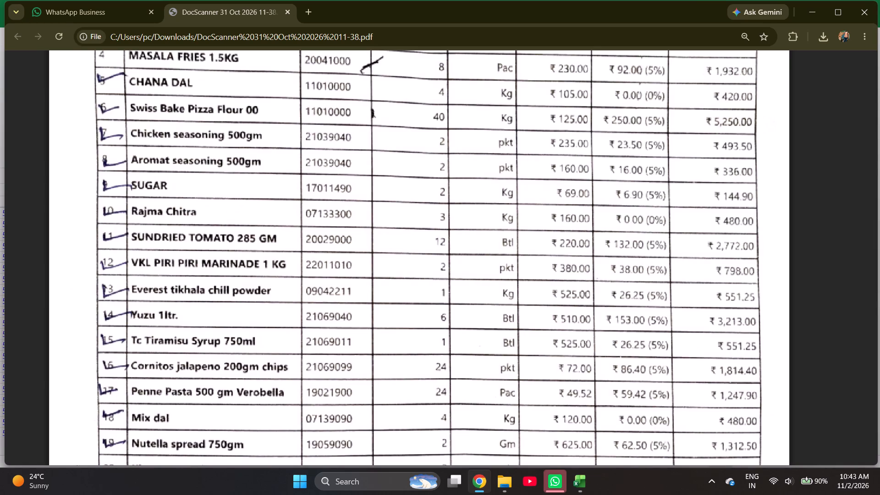
pyautogui.press('Up')
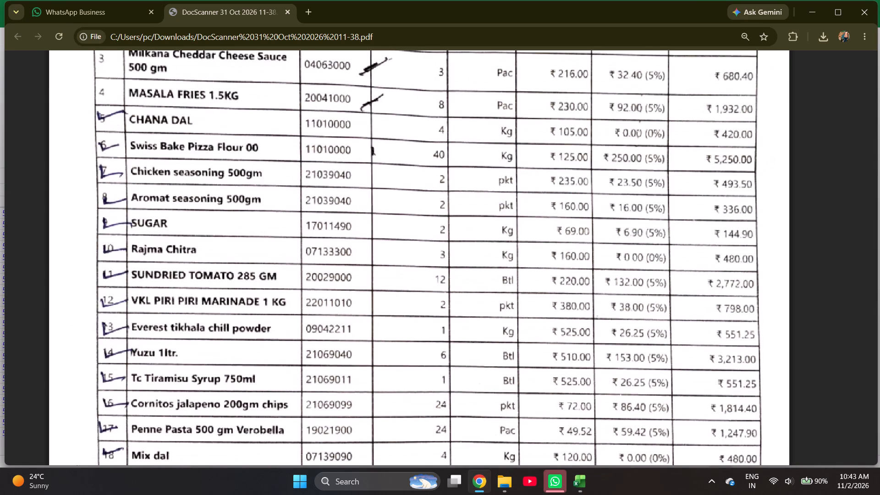
pyautogui.hotkey('alt', 'Tab')
# Copy the five rates in rows 575 to 579 onto rows 571 to 575, starting at chana dal.
pyautogui.press('Down')
pyautogui.press('Down')
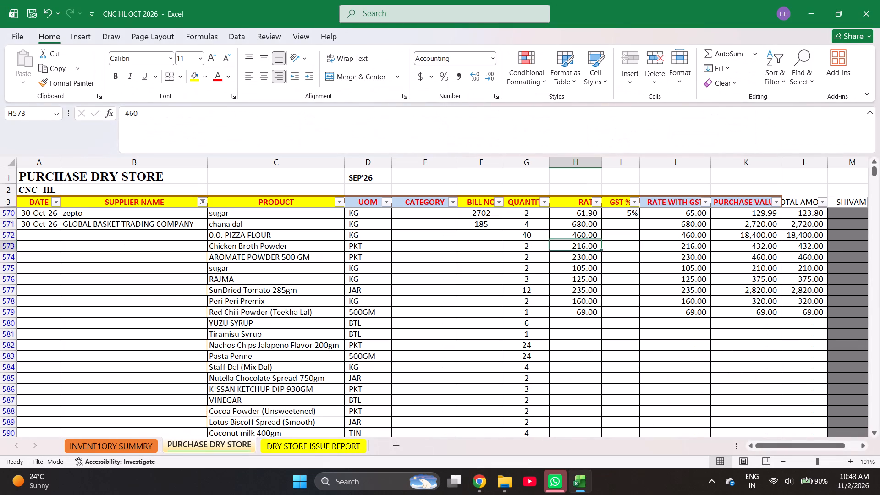
pyautogui.press('Down')
pyautogui.press('Down')
pyautogui.hotkey('shift', 'Down')
pyautogui.hotkey('shift', 'Down')
pyautogui.hotkey('shift', 'Down')
pyautogui.hotkey('shift', 'Down')
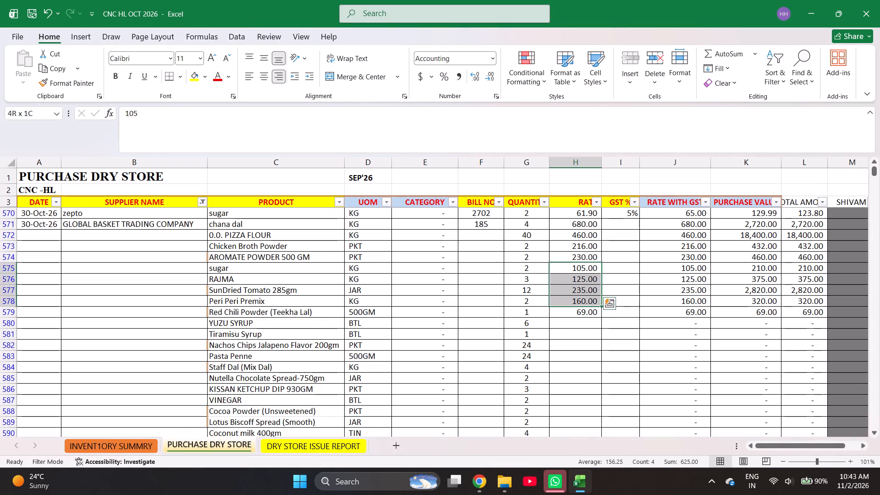
pyautogui.hotkey('ctrl', 'c')
pyautogui.press('Up')
pyautogui.press('Up')
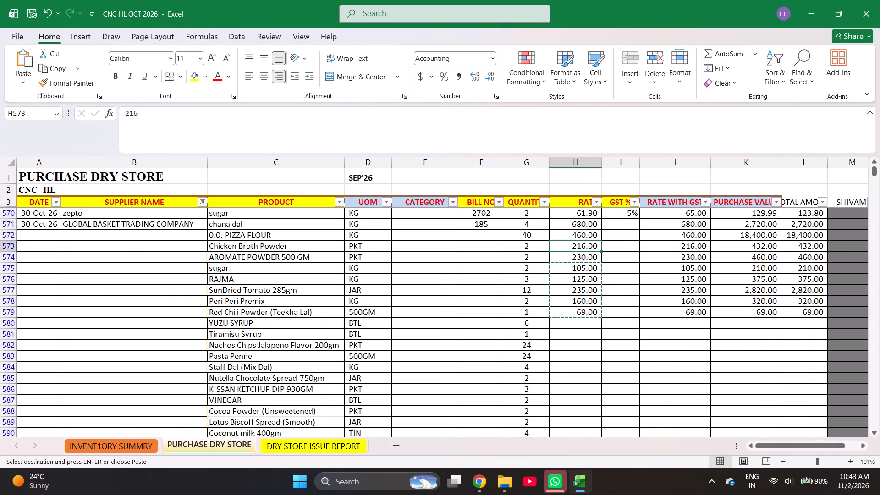
pyautogui.press('Up')
pyautogui.press('Up')
pyautogui.press('Return')
# Set the rates for RAJMA and SunDried Tomato in rows 576 and 577 to 160 and 220.
pyautogui.press('Down')
pyautogui.press('Down')
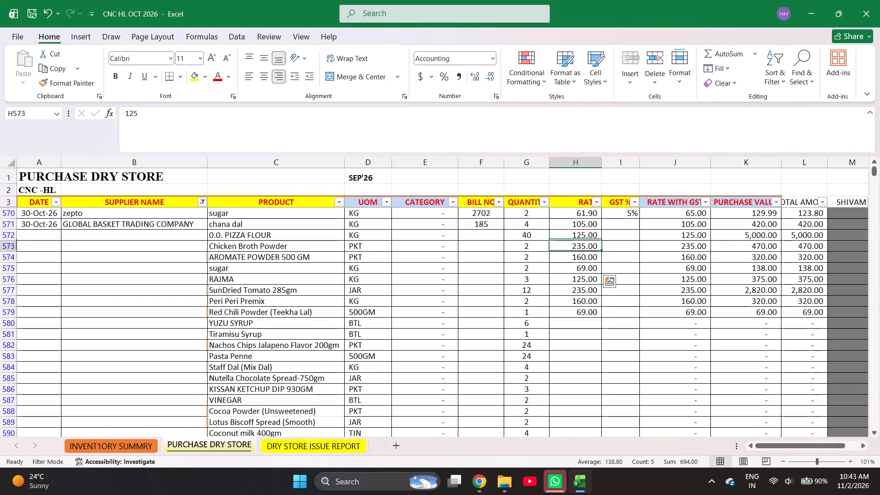
pyautogui.press('Down')
pyautogui.press('Down')
pyautogui.press('Down')
pyautogui.hotkey('alt', 'Tab')
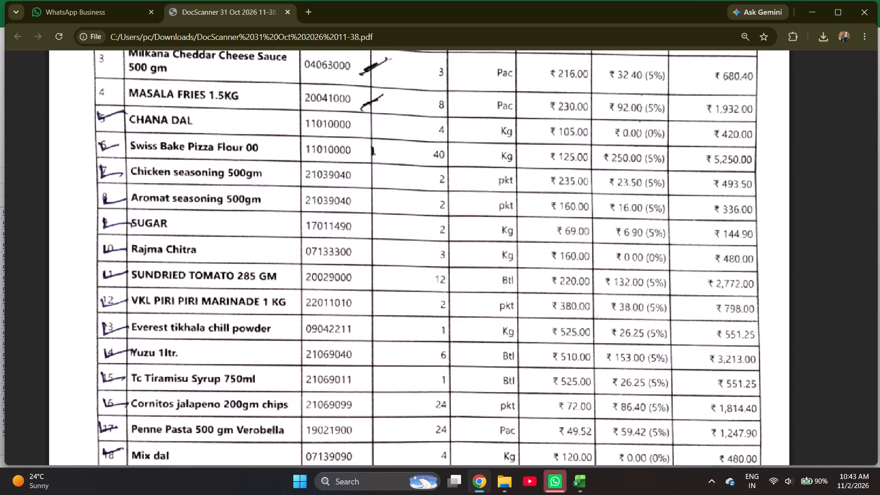
pyautogui.hotkey('alt', 'Tab')
pyautogui.write('160')
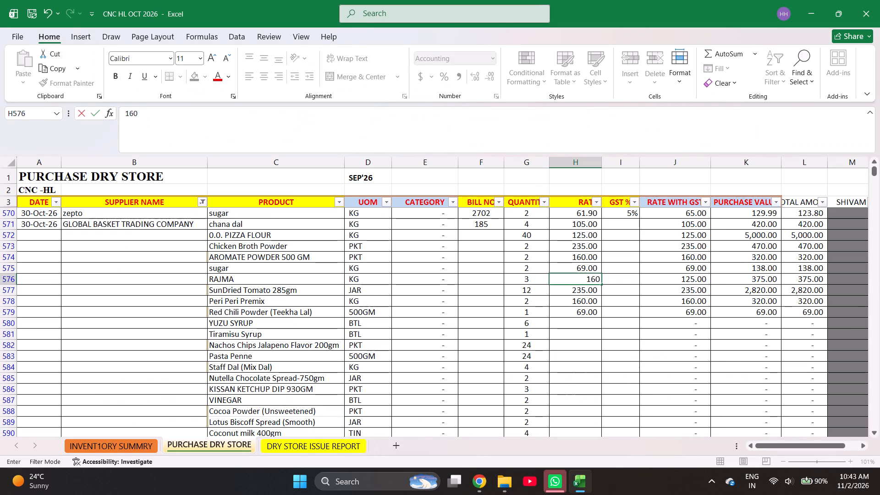
pyautogui.press('Return')
pyautogui.hotkey('alt', 'Tab')
pyautogui.hotkey('alt', 'Tab')
pyautogui.write('220')
pyautogui.press('Return')
# Set the rates for Peri Peri Premix and Red Chili Powder in rows 578 and 579 to 380 and 525.
pyautogui.hotkey('alt', 'Tab')
pyautogui.hotkey('alt', 'Tab')
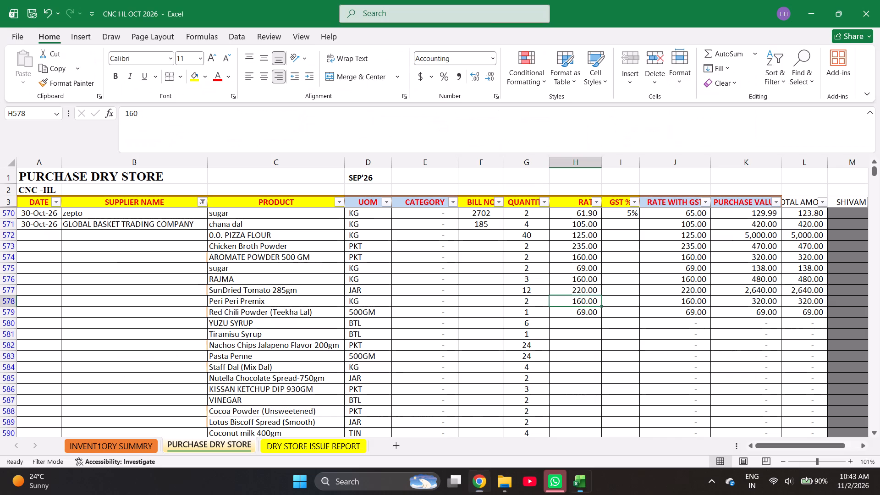
pyautogui.write('380')
pyautogui.press('Return')
pyautogui.hotkey('alt', 'Tab')
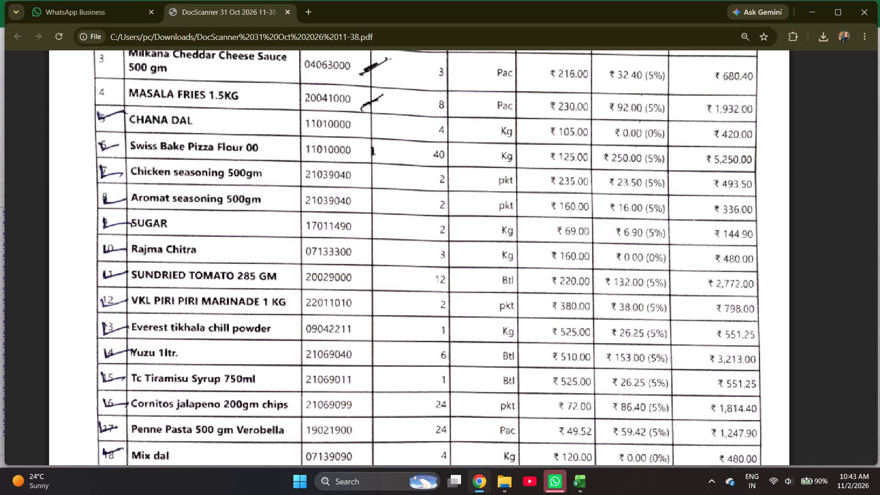
pyautogui.hotkey('alt', 'Tab')
pyautogui.write('525')
pyautogui.press('Return')
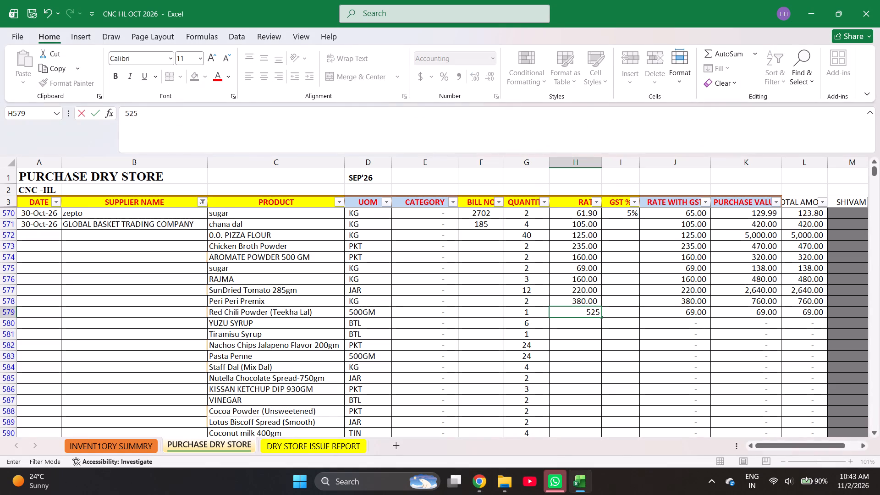
# Enter the rates 510 and 525 for YUZU SYRUP and Tiramisu Syrup in rows 580 and 581.
pyautogui.hotkey('alt', 'Tab')
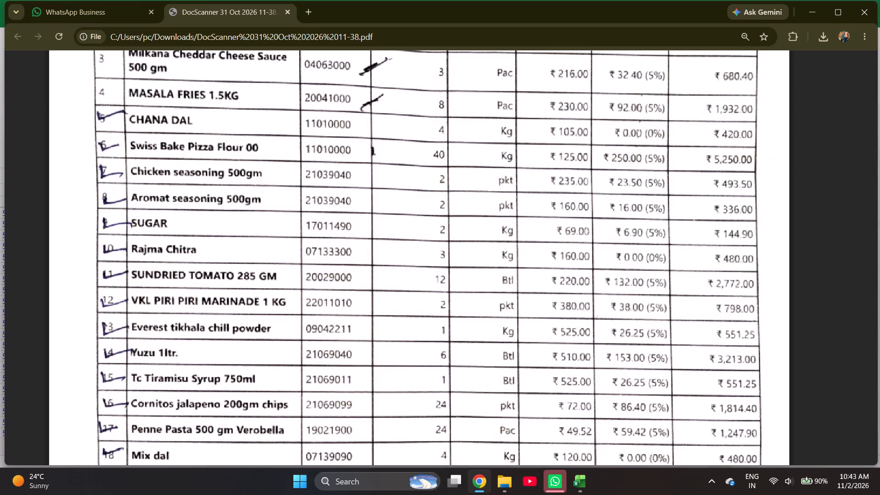
pyautogui.hotkey('alt', 'Tab')
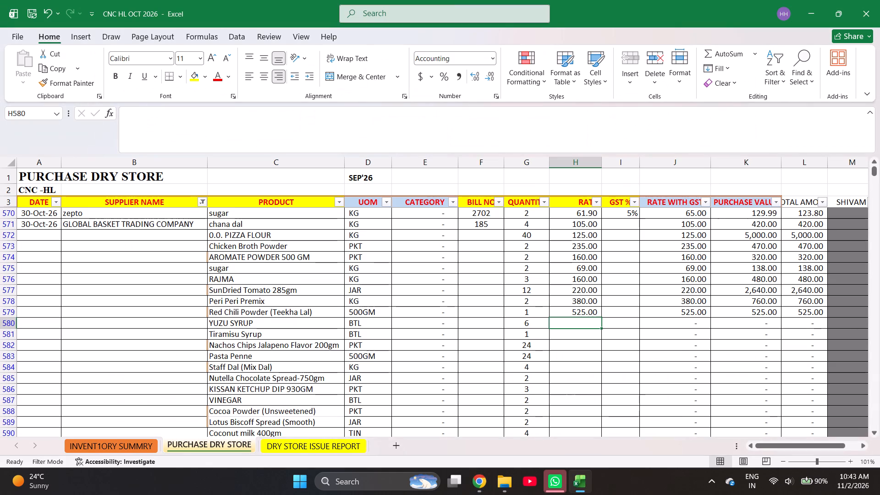
pyautogui.hotkey('alt', 'Tab')
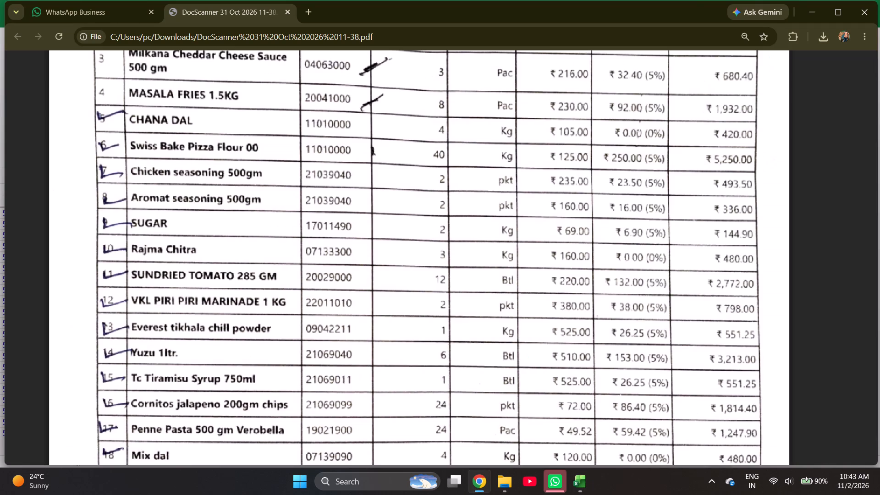
pyautogui.hotkey('alt', 'Tab')
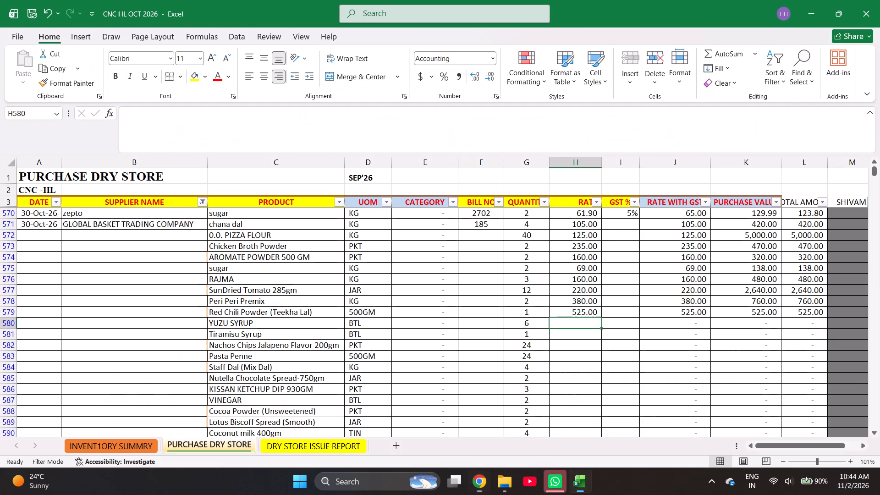
pyautogui.write('510')
pyautogui.press('Return')
pyautogui.hotkey('alt', 'Tab')
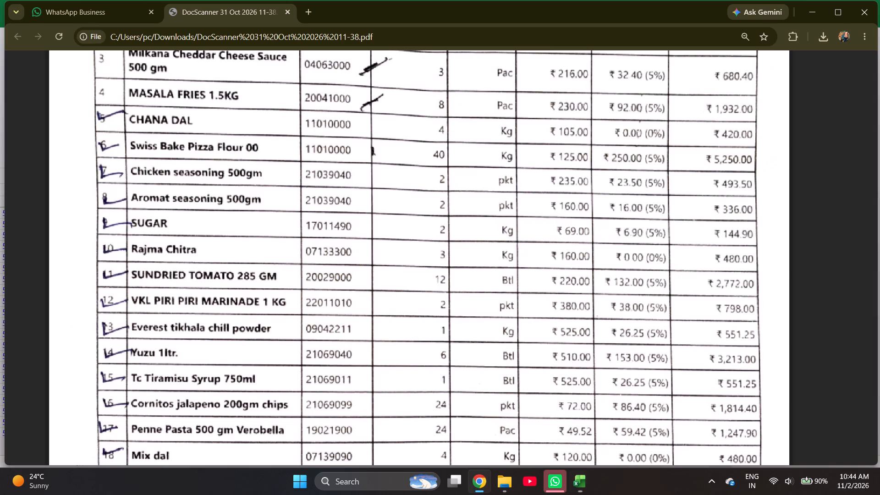
pyautogui.hotkey('alt', 'Tab')
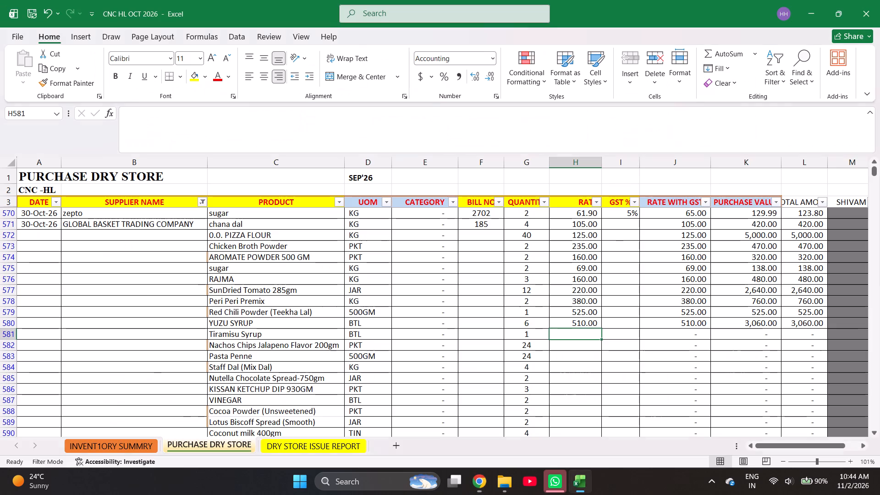
pyautogui.hotkey('alt', 'Tab')
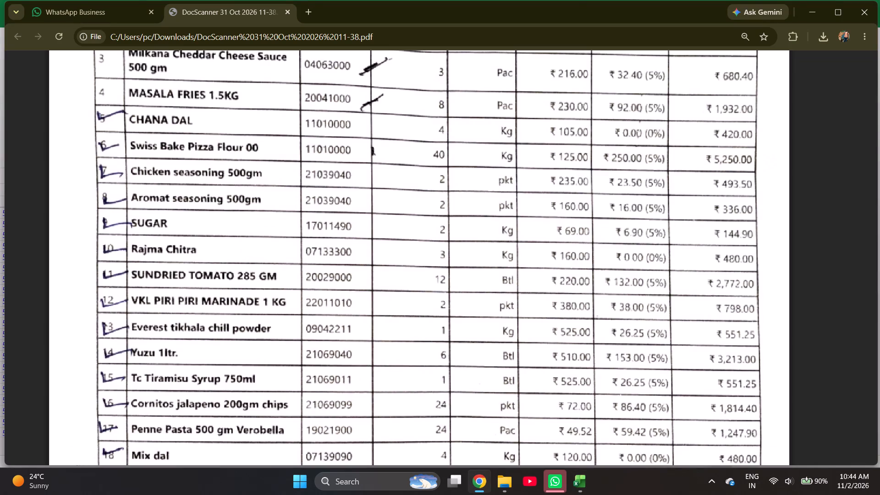
pyautogui.hotkey('alt', 'Tab')
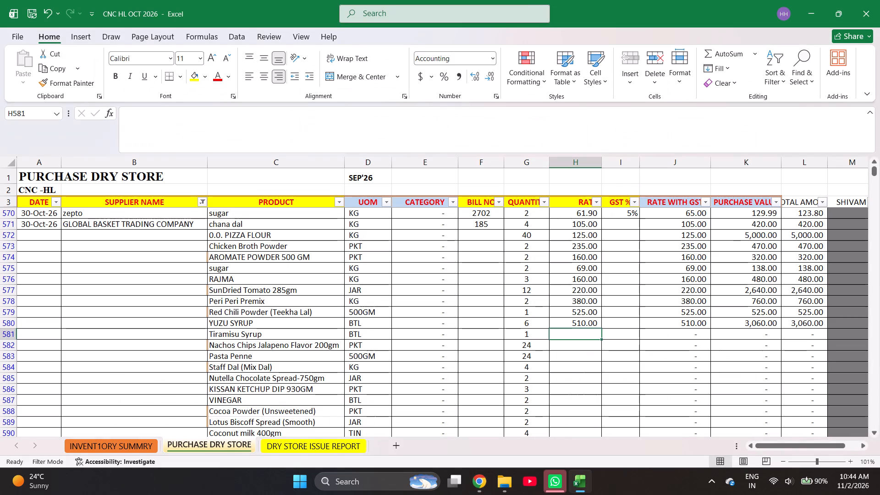
pyautogui.hotkey('alt', 'Tab')
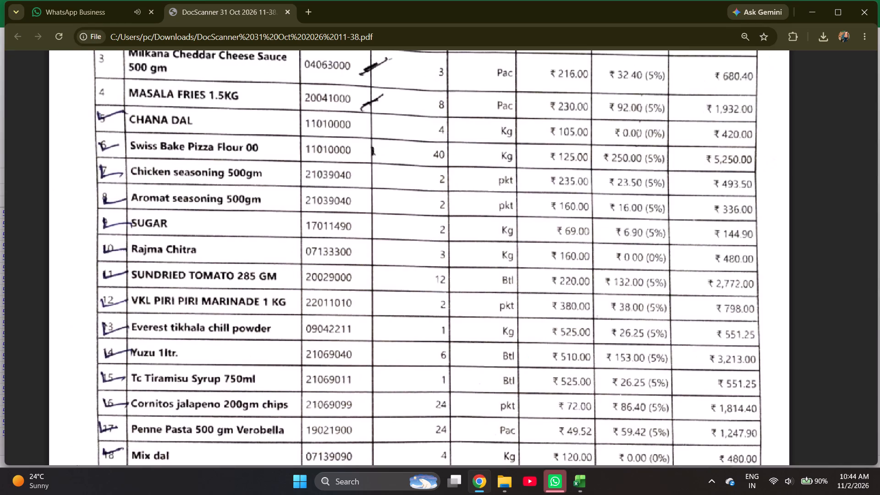
pyautogui.hotkey('alt', 'Tab')
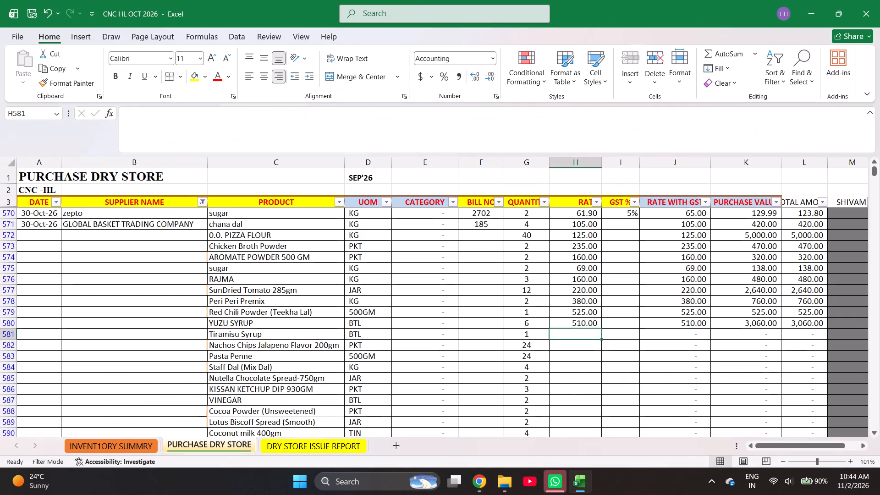
pyautogui.write('525')
pyautogui.press('Return')
# Enter the rate 72 for Nachos Chips Jalapeno Flavor in row 582.
pyautogui.hotkey('alt', 'Tab')
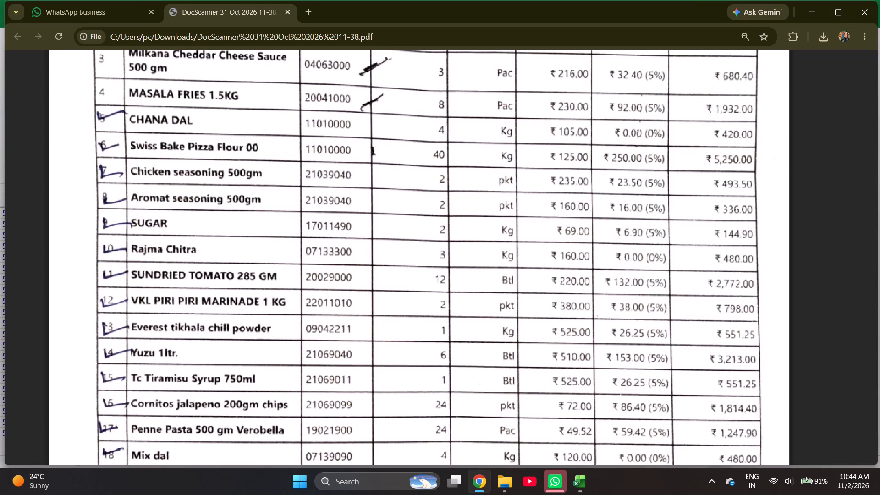
pyautogui.hotkey('alt', 'Tab')
pyautogui.write('72')
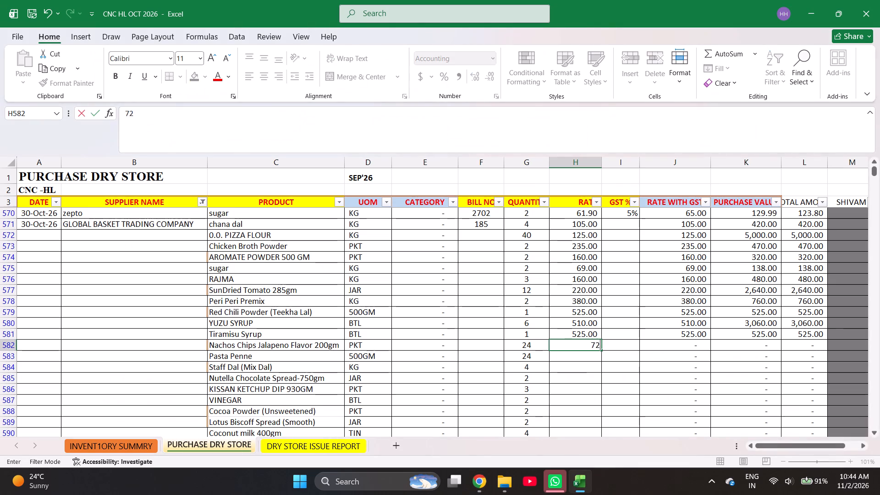
pyautogui.press('Return')
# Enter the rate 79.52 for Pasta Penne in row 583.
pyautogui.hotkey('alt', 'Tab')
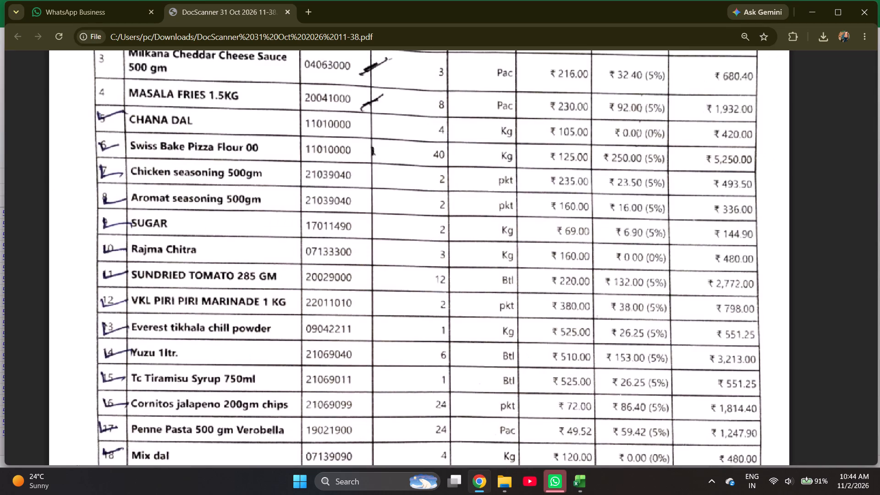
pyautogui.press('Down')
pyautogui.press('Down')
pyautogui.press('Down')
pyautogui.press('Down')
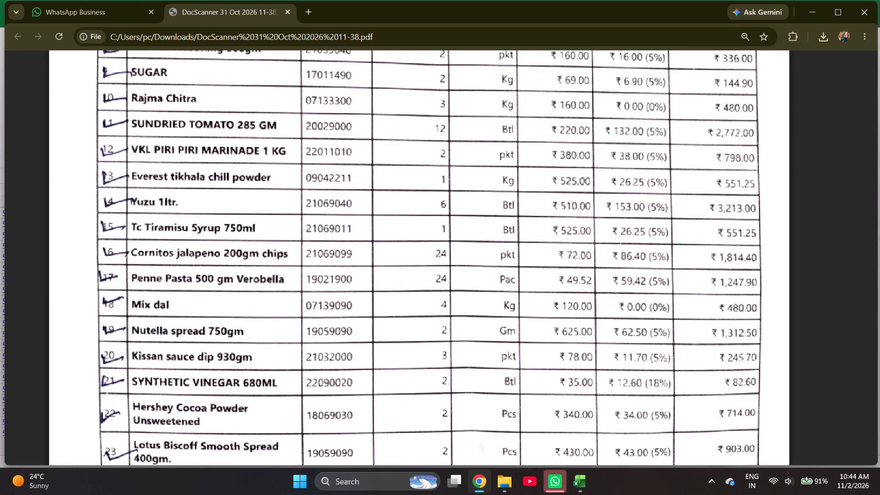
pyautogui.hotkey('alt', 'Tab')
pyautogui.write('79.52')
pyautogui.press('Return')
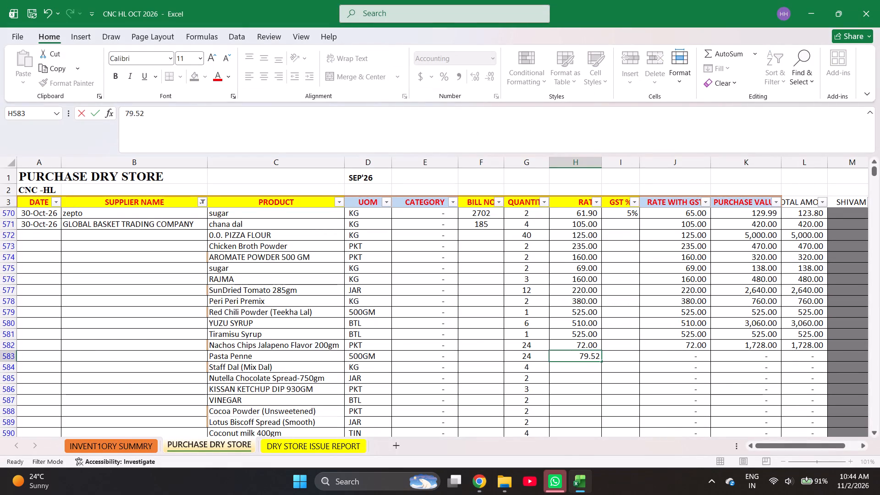
# Check the Penne Pasta price in the invoice PDF and set the Pasta Penne rate in row 583 to 49.52.
pyautogui.hotkey('alt', 'Tab')
pyautogui.hotkey('alt', 'Tab')
pyautogui.press('Up')
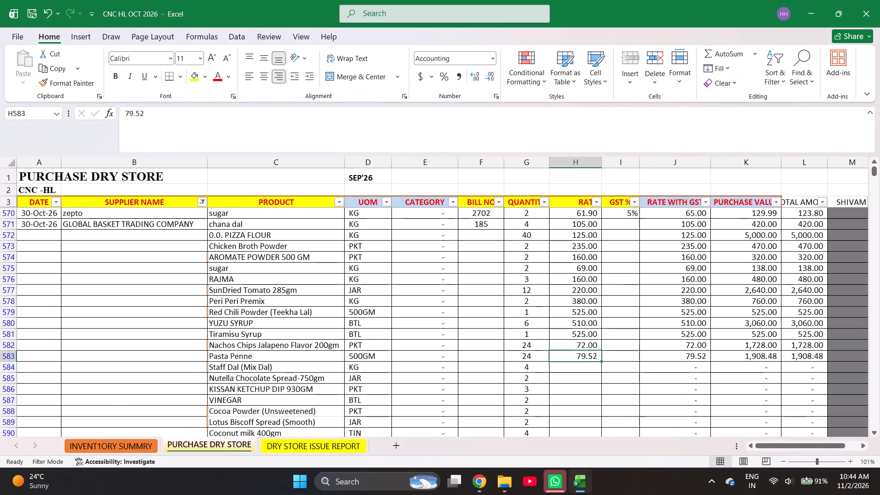
pyautogui.press('7')
pyautogui.press('BackSpace')
pyautogui.write('49.52')
pyautogui.press('Return')
# Enter the rates 120 and 625 for Staff Dal (Mix Dal) and Nutella Chocolate Spread in rows 584 and 585.
pyautogui.hotkey('alt', 'Tab')
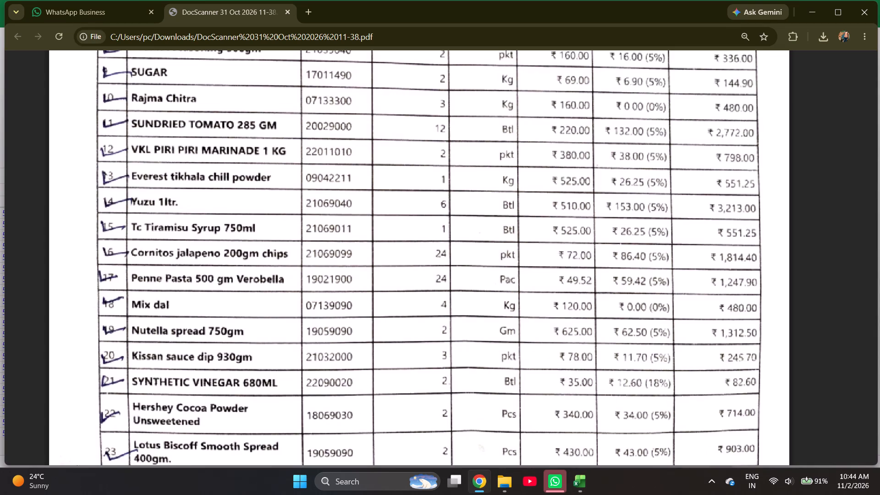
pyautogui.hotkey('alt', 'Tab')
pyautogui.write('120')
pyautogui.press('Return')
pyautogui.hotkey('alt', 'Tab')
pyautogui.hotkey('alt', 'Tab')
pyautogui.write('625')
pyautogui.press('Return')
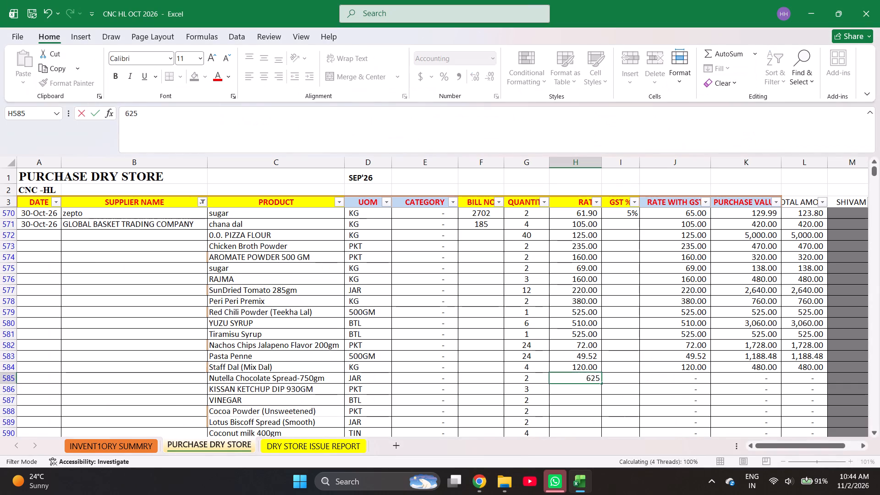
# Enter the rates 78, 35 and 340 for KISSAN KETCHUP DIP, VINEGAR and Cocoa Powder in rows 586 to 588.
pyautogui.hotkey('alt', 'Tab')
pyautogui.hotkey('alt', 'Tab')
pyautogui.write('78')
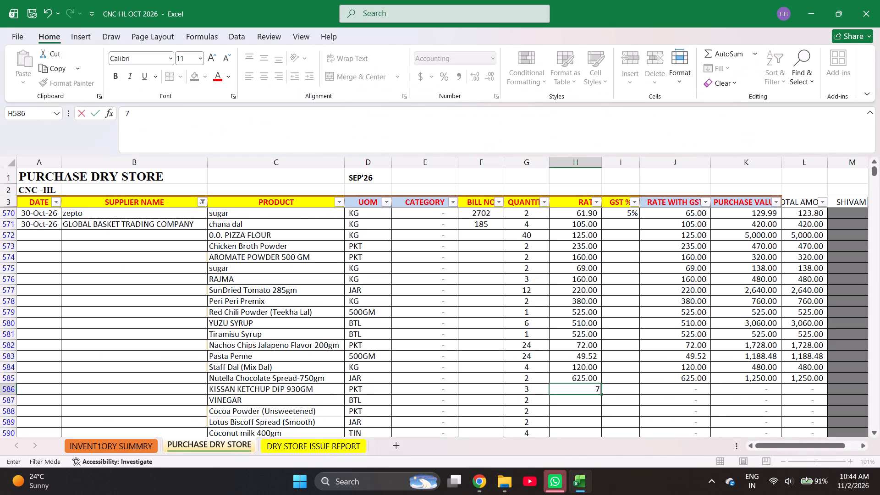
pyautogui.press('Return')
pyautogui.hotkey('alt', 'Tab')
pyautogui.hotkey('alt', 'Tab')
pyautogui.write('35')
pyautogui.press('Return')
pyautogui.hotkey('alt', 'Tab')
pyautogui.hotkey('alt', 'Tab')
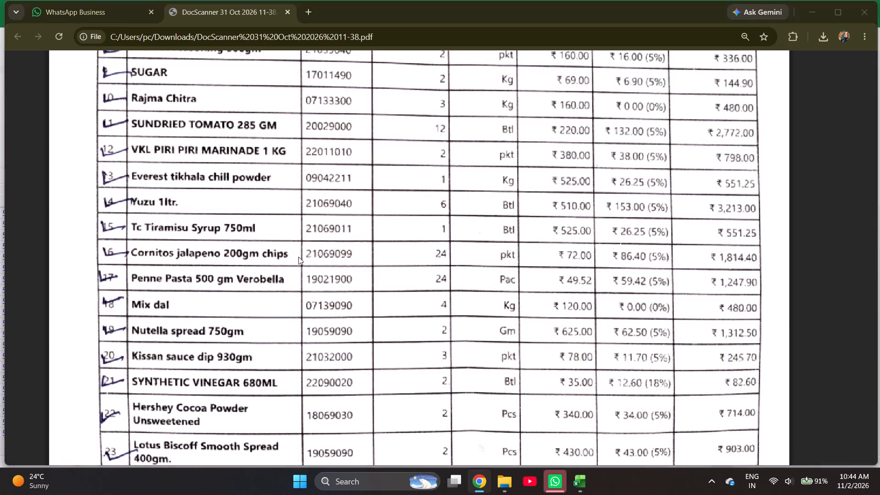
pyautogui.write('340')
pyautogui.press('Return')
# Enter the rates 430 and 220 for Lotus Biscoff Spread (Smooth) and Coconut milk in rows 589 and 590.
pyautogui.hotkey('alt', 'Tab')
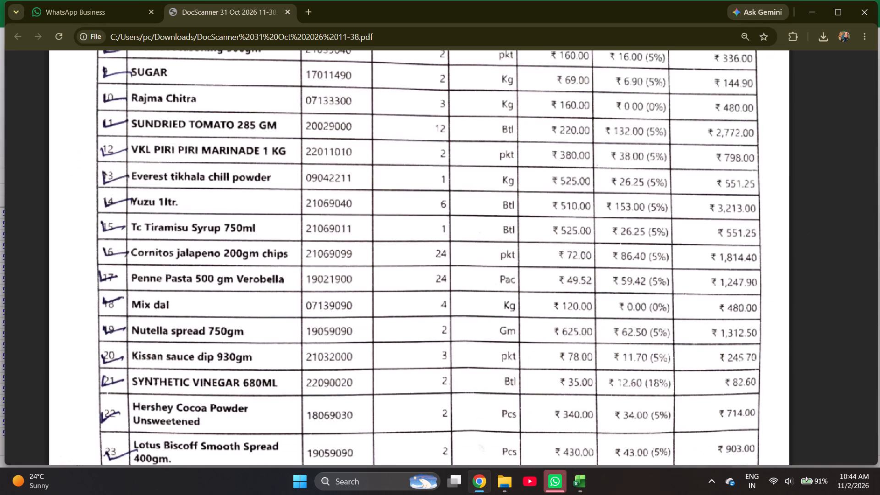
pyautogui.press('Down')
pyautogui.press('Down')
pyautogui.hotkey('alt', 'Tab')
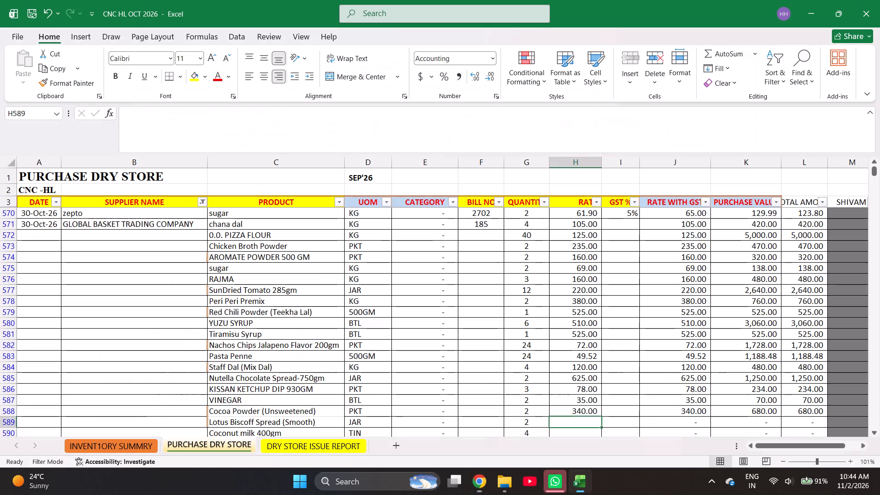
pyautogui.write('430')
pyautogui.press('Return')
pyautogui.hotkey('alt', 'Tab')
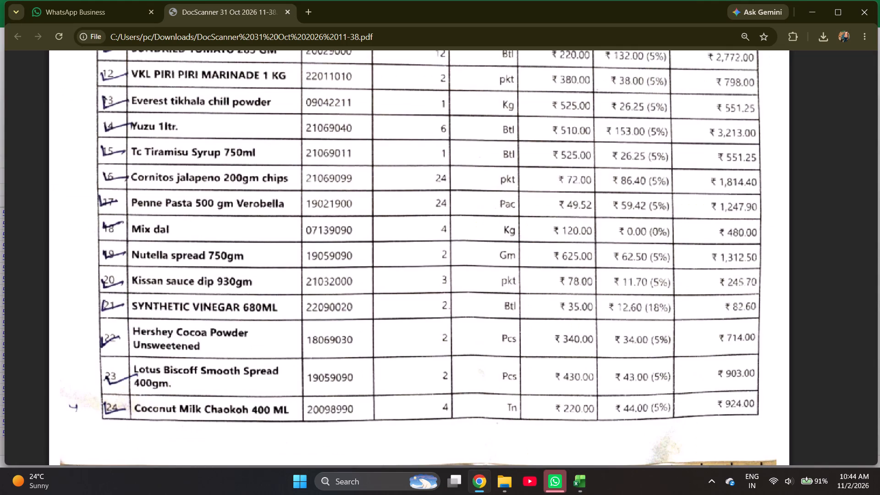
pyautogui.hotkey('alt', 'Tab')
pyautogui.write('220')
pyautogui.press('Return')
# Find the peeled tomato price on the invoice PDF's next page and enter the rate 455 for Peeled Tomato in row 591.
pyautogui.hotkey('alt', 'Tab')
pyautogui.press('Down')
pyautogui.press('Down')
pyautogui.press('Down')
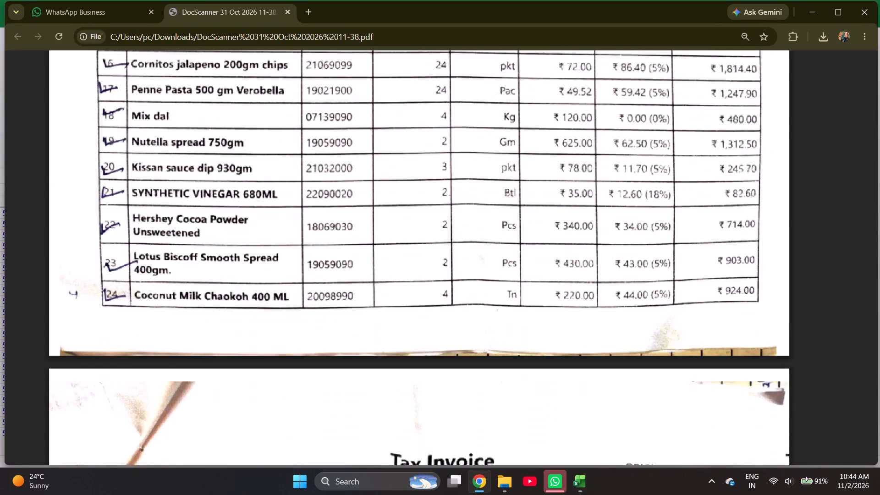
pyautogui.press('Down')
pyautogui.press('Down')
pyautogui.press('Down')
pyautogui.hotkey('alt', 'Tab')
pyautogui.press('Down')
pyautogui.hotkey('alt', 'Tab')
pyautogui.press('Down')
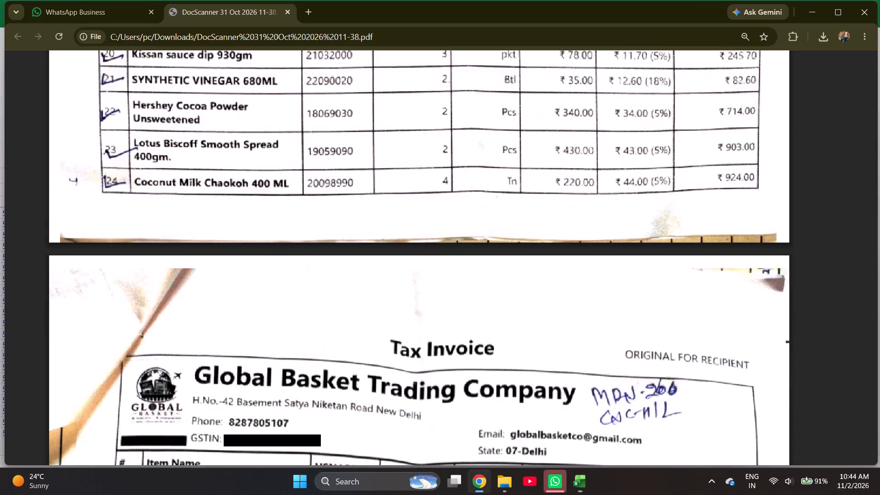
pyautogui.press('Down')
pyautogui.press('Down')
pyautogui.press('Down')
pyautogui.press('Down')
pyautogui.press('Down')
pyautogui.hotkey('alt', 'Tab')
pyautogui.press('Up')
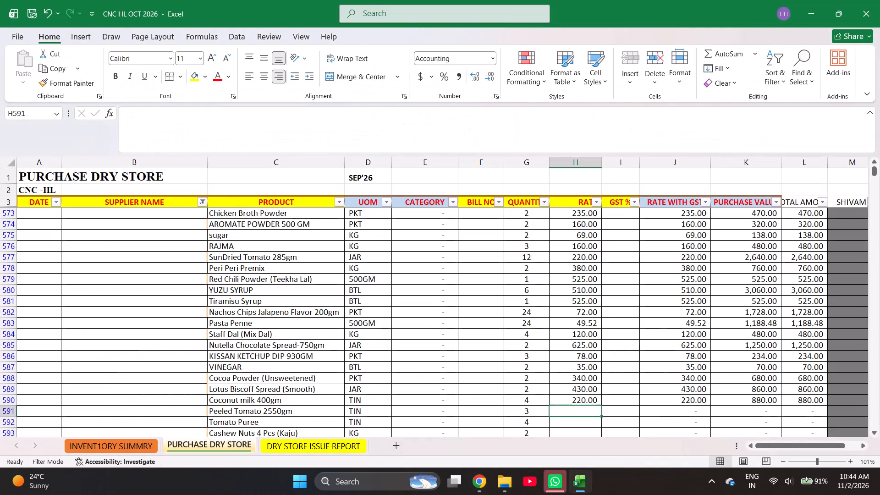
pyautogui.write('455')
pyautogui.press('Return')
# Enter the rates 62 and 790 for Tomato Puree and Cashew Nuts 4 Pcs (Kaju) in rows 592 and 593.
pyautogui.hotkey('alt', 'Tab')
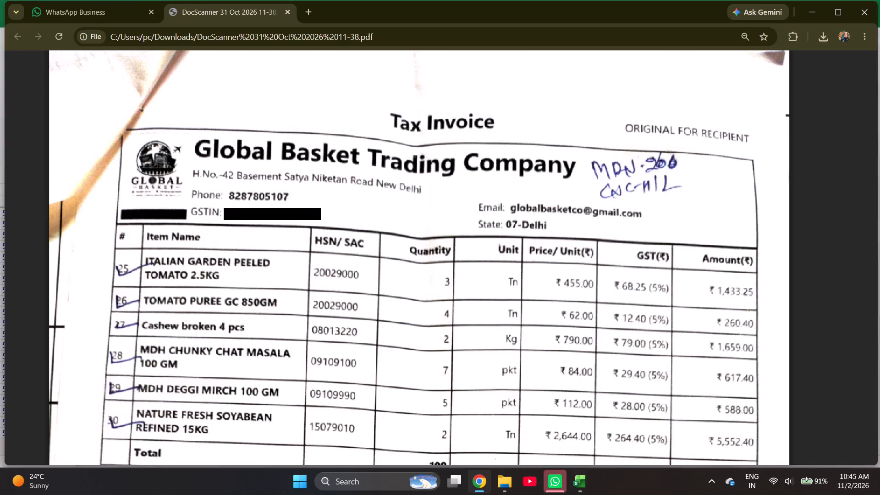
pyautogui.hotkey('alt', 'Tab')
pyautogui.write('62')
pyautogui.press('Return')
pyautogui.hotkey('alt', 'Tab')
pyautogui.hotkey('alt', 'Tab')
pyautogui.write('790')
pyautogui.press('Tab')
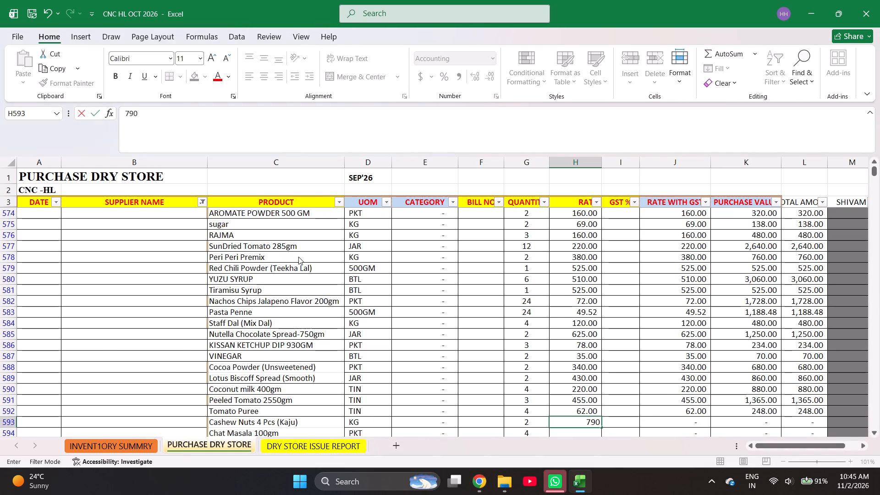
pyautogui.hotkey('alt', 'Tab')
pyautogui.hotkey('alt', 'Tab')
pyautogui.press('Return')
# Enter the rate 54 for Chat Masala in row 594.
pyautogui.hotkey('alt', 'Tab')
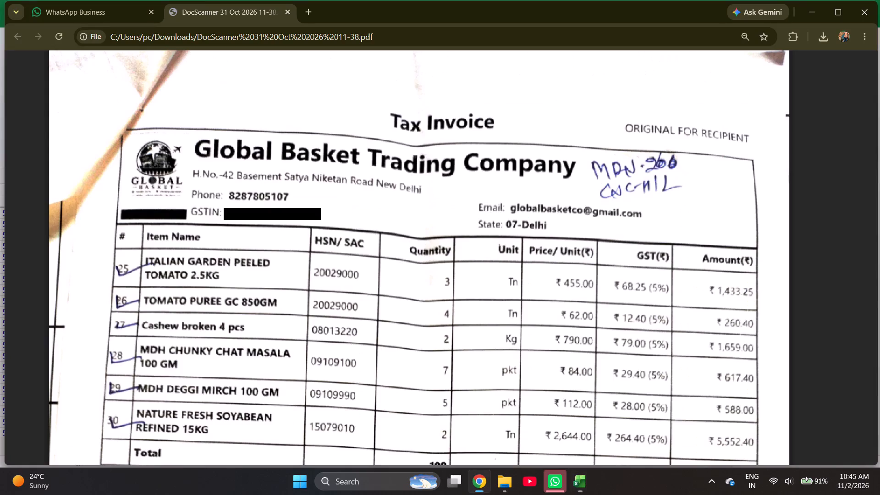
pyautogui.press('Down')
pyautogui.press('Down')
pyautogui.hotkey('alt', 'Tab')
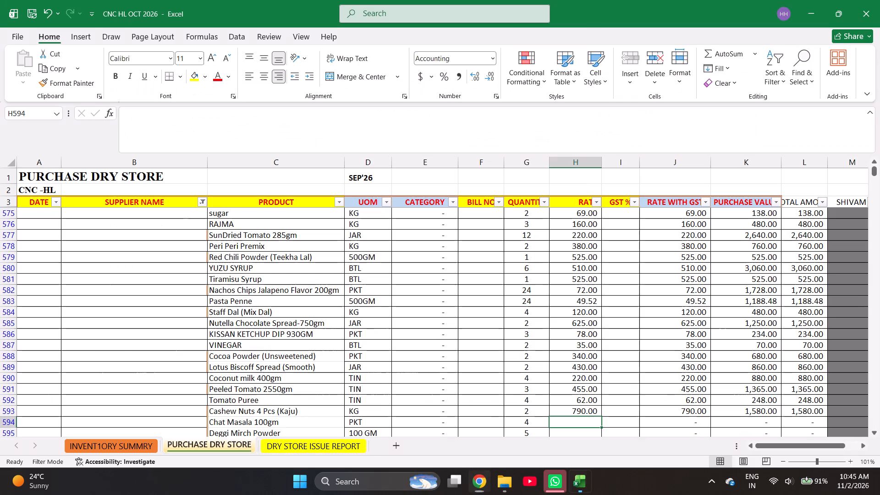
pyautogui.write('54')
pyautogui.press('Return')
# Check the chat masala price in the invoice PDF and set the Chat Masala rate in row 594 to 84.
pyautogui.hotkey('alt', 'Tab')
pyautogui.hotkey('alt', 'Tab')
pyautogui.press('Up')
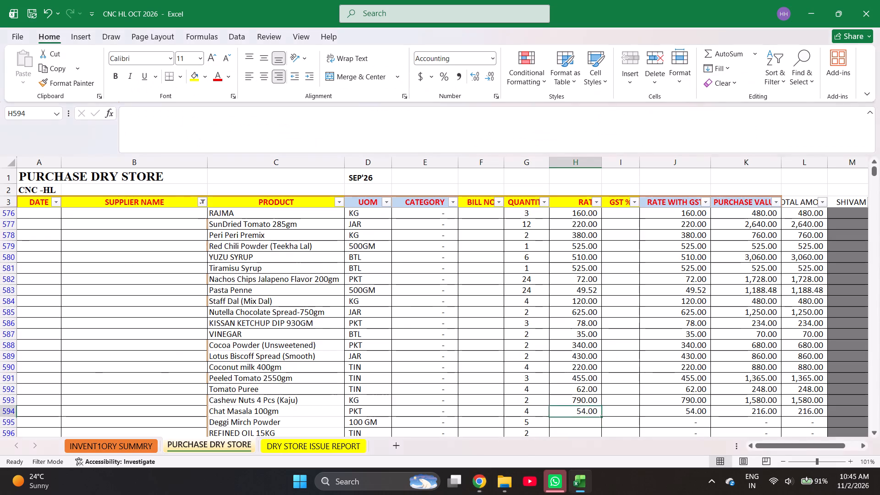
pyautogui.write('84')
pyautogui.press('Return')
# Enter the rates 112 and 2644 for Deggi Mirch Powder and REFINED OIL 15KG in rows 595 and 596.
pyautogui.hotkey('alt', 'Tab')
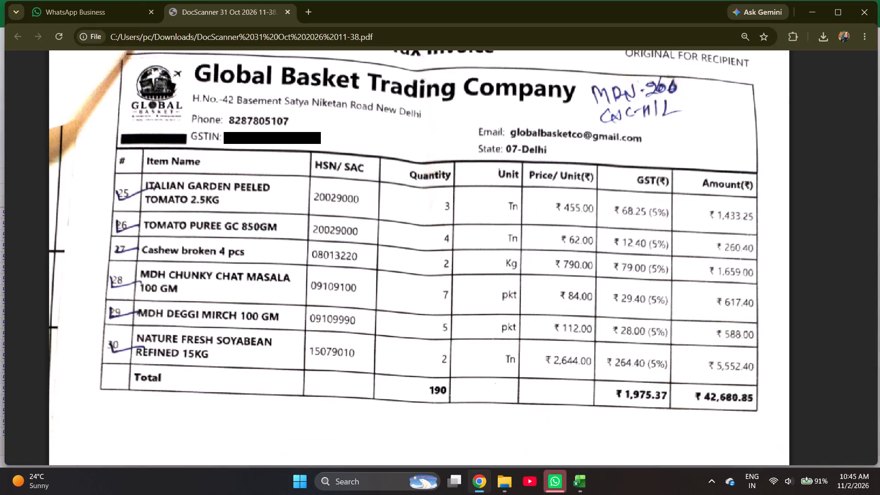
pyautogui.hotkey('alt', 'Tab')
pyautogui.write('112')
pyautogui.press('Return')
pyautogui.hotkey('alt', 'Tab')
pyautogui.hotkey('alt', 'Tab')
pyautogui.write('2644')
pyautogui.press('Return')
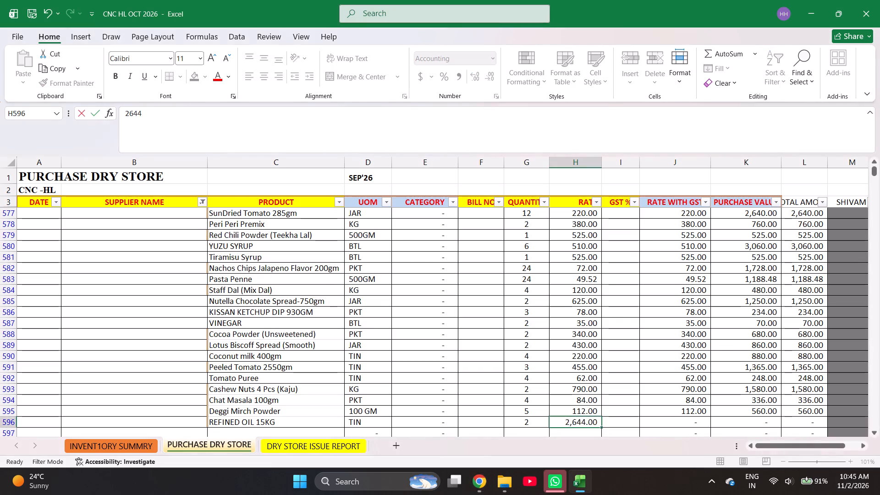
# Look up the Chana Dal tax on the invoice's first page and enter 0% GST for chana dal in row 571.
pyautogui.hotkey('alt', 'Tab')
pyautogui.hotkey('alt', 'Tab')
pyautogui.press('Right')
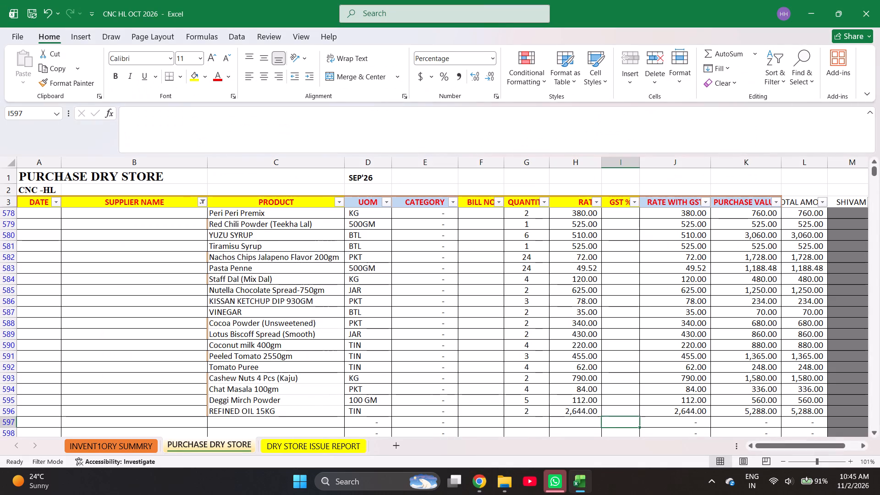
pyautogui.hotkey('ctrl', 'Up')
pyautogui.press('Down')
pyautogui.hotkey('alt', 'Tab')
pyautogui.press('Up')
pyautogui.press('Up')
pyautogui.press('Up')
pyautogui.press('Up')
pyautogui.press('Up')
pyautogui.press('Up')
pyautogui.press('Up')
pyautogui.press('Up')
pyautogui.press('Up')
pyautogui.press('Up')
pyautogui.press('Up')
pyautogui.press('Up')
pyautogui.press('Up')
pyautogui.press('Up')
pyautogui.press('Up')
pyautogui.press('Up')
pyautogui.press('Up')
pyautogui.press('Up')
pyautogui.press('Up')
pyautogui.press('Up')
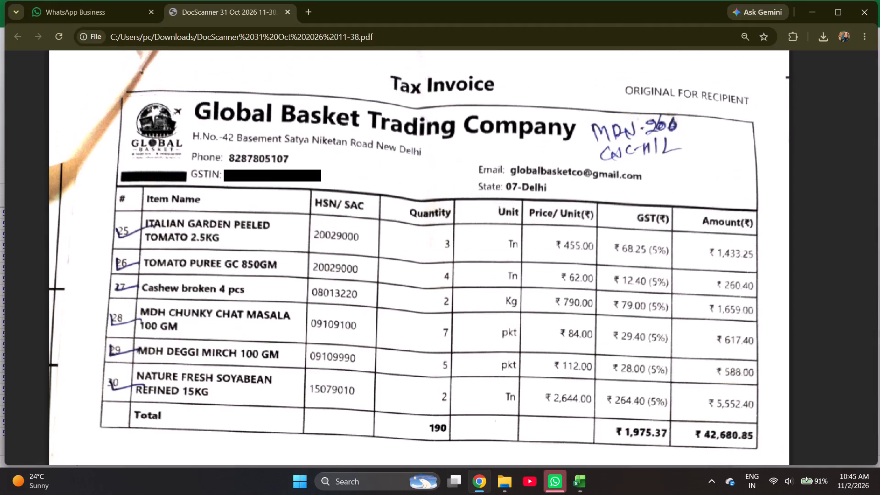
pyautogui.press('Down')
pyautogui.press('Down')
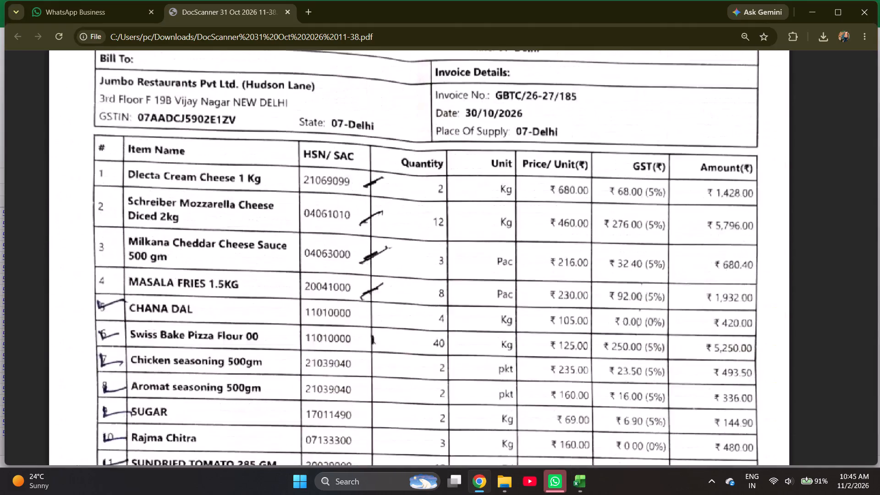
pyautogui.press('Down')
pyautogui.hotkey('alt', 'Tab')
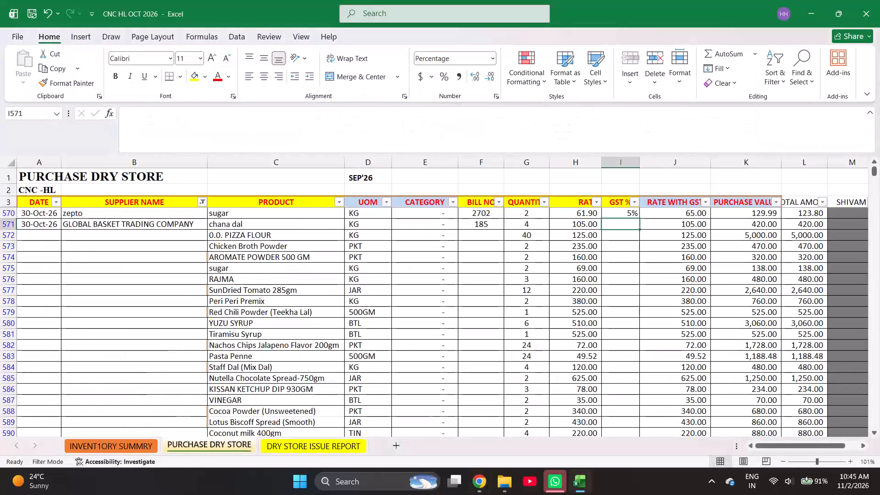
pyautogui.hotkey('alt', 'Tab')
pyautogui.hotkey('alt', 'Tab')
pyautogui.press('Down')
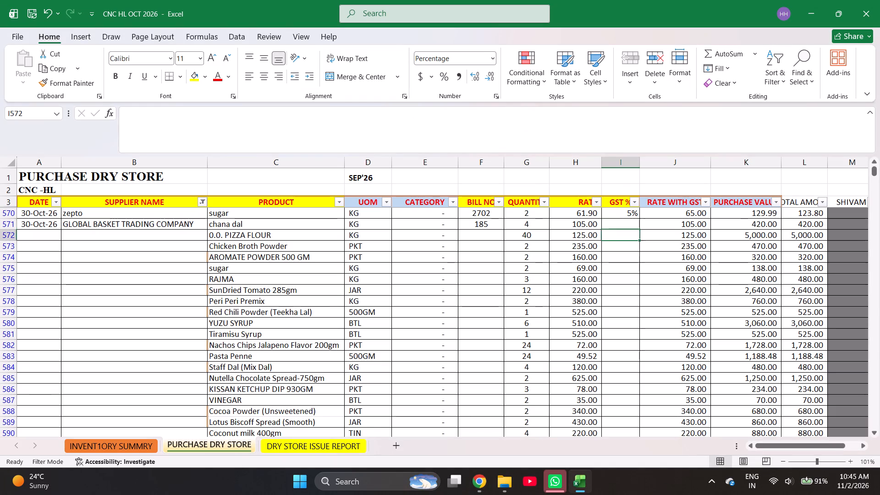
pyautogui.press('Up')
pyautogui.press('0')
pyautogui.press('Return')
# Enter 5% GST for the items in rows 572 to 575 and 0% GST for RAJMA in row 576, following the invoice PDF.
pyautogui.hotkey('alt', 'Tab')
pyautogui.press('Down')
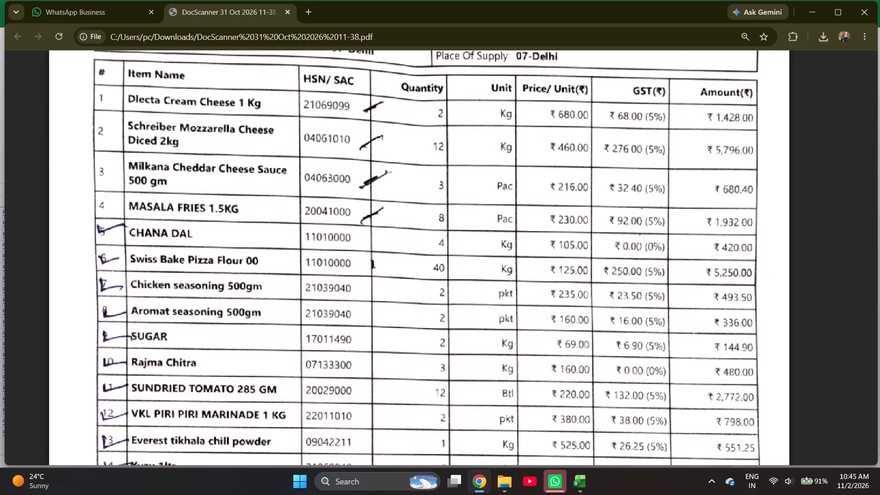
pyautogui.press('Down')
pyautogui.press('Down')
pyautogui.press('Down')
pyautogui.press('Down')
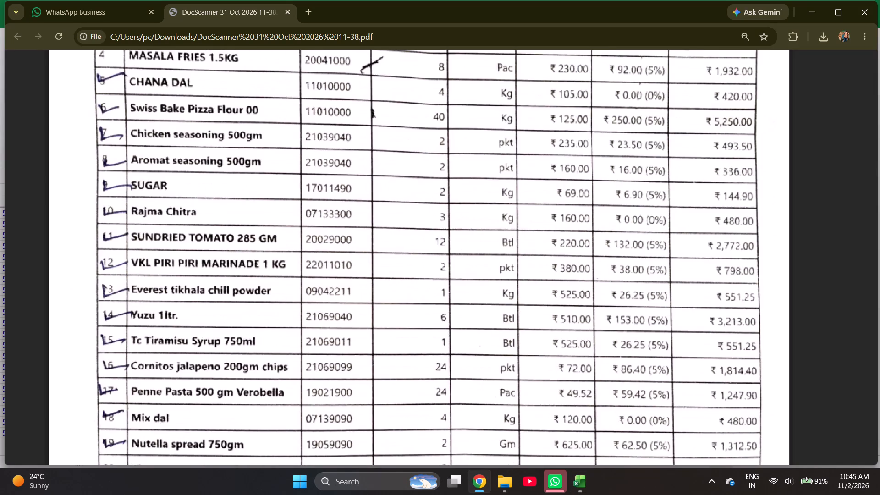
pyautogui.hotkey('alt', 'Tab')
pyautogui.press('5')
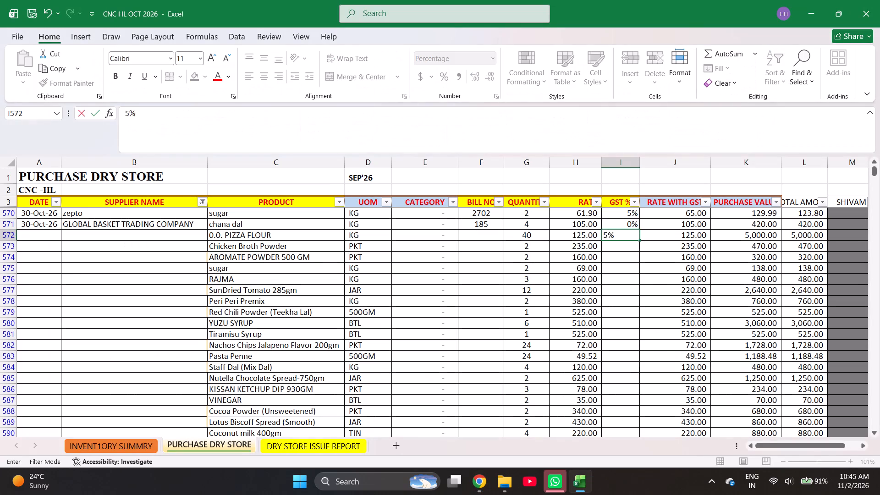
pyautogui.press('Return')
pyautogui.press('5')
pyautogui.press('Return')
pyautogui.press('5')
pyautogui.press('Return')
pyautogui.press('5')
pyautogui.press('Return')
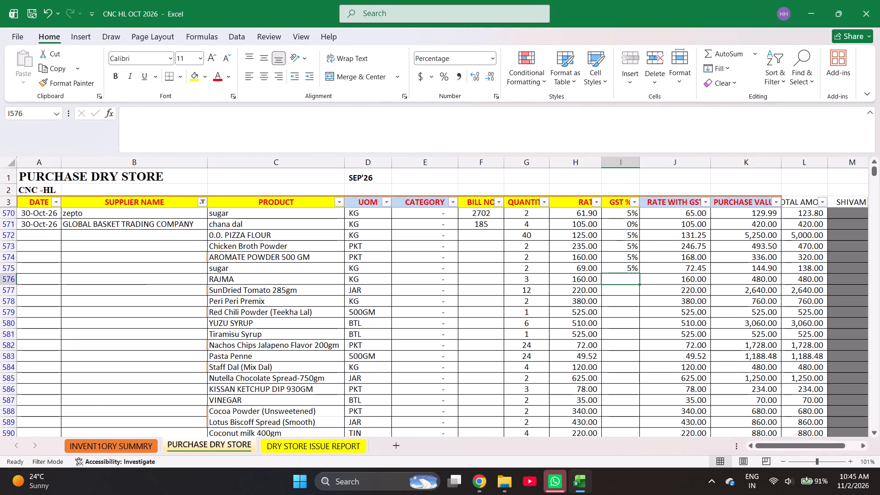
pyautogui.press('0')
pyautogui.press('Return')
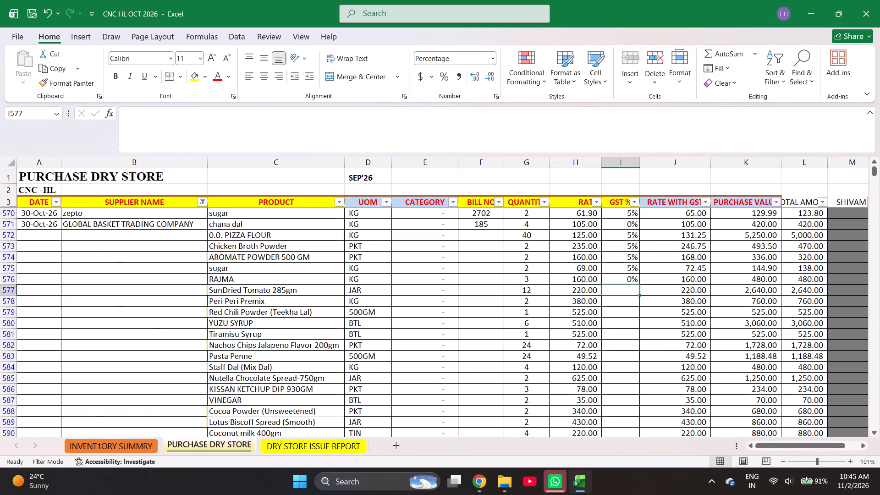
# Enter 5% GST for SunDried Tomato in row 577 and fill it down to REFINED OIL 15KG in row 596.
pyautogui.hotkey('alt', 'Tab')
pyautogui.press('Down')
pyautogui.press('Down')
pyautogui.press('Down')
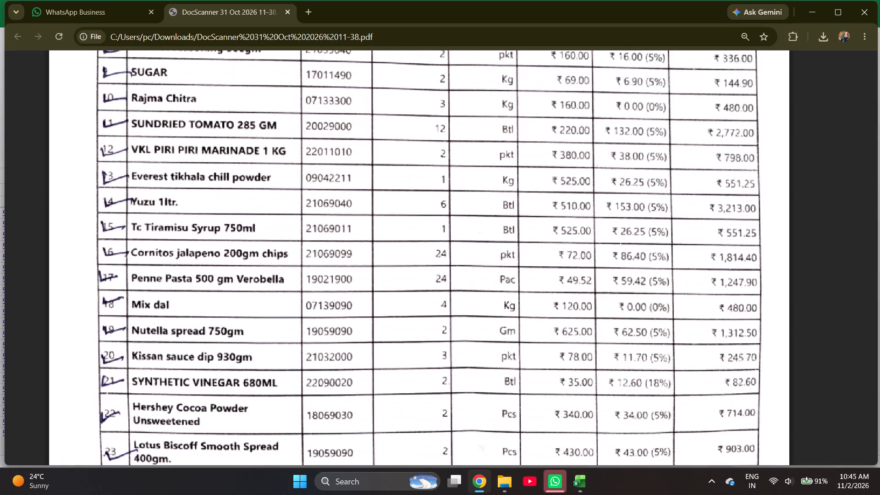
pyautogui.hotkey('alt', 'Tab')
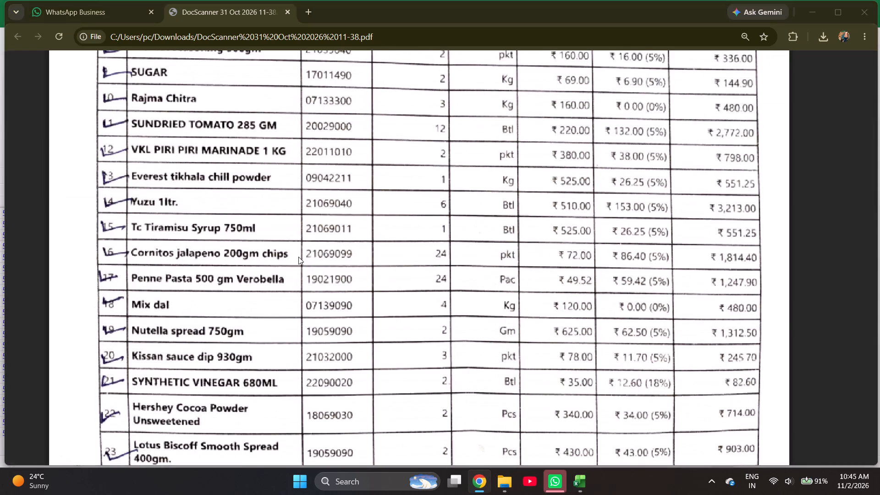
pyautogui.press('Up')
pyautogui.press('Down')
pyautogui.press('5')
pyautogui.hotkey('shift', 'Down')
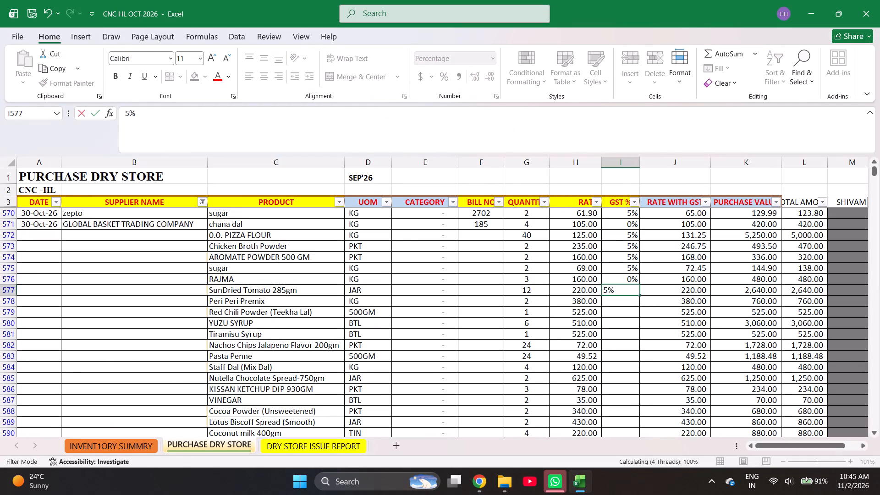
pyautogui.hotkey('shift', 'Down')
pyautogui.hotkey('shift', 'Down')
pyautogui.hotkey('shift', 'Down')
pyautogui.hotkey('shift', 'Down')
pyautogui.hotkey('shift', 'Down')
pyautogui.hotkey('shift', 'Down')
pyautogui.hotkey('shift', 'Down')
pyautogui.hotkey('shift', 'Down')
pyautogui.hotkey('shift', 'Down')
pyautogui.hotkey('shift', 'Down')
pyautogui.hotkey('shift', 'Down')
pyautogui.hotkey('shift', 'Down')
pyautogui.hotkey('shift', 'Down')
pyautogui.hotkey('shift', 'Down')
pyautogui.hotkey('shift', 'Down')
pyautogui.hotkey('shift', 'Down')
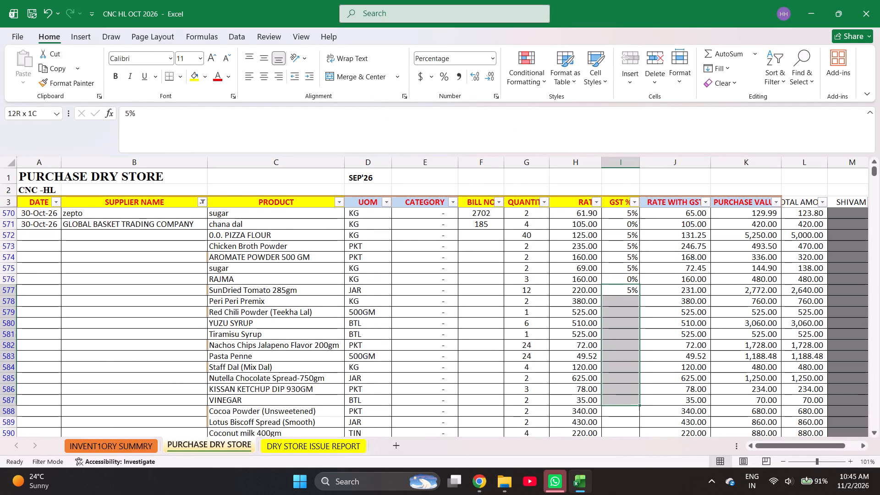
pyautogui.hotkey('shift', 'Down')
pyautogui.hotkey('shift', 'Down')
pyautogui.hotkey('shift', 'Down')
pyautogui.hotkey('shift', 'Down')
pyautogui.hotkey('shift', 'Down')
pyautogui.hotkey('shift', 'Down')
pyautogui.hotkey('shift', 'Up')
pyautogui.hotkey('shift', 'Up')
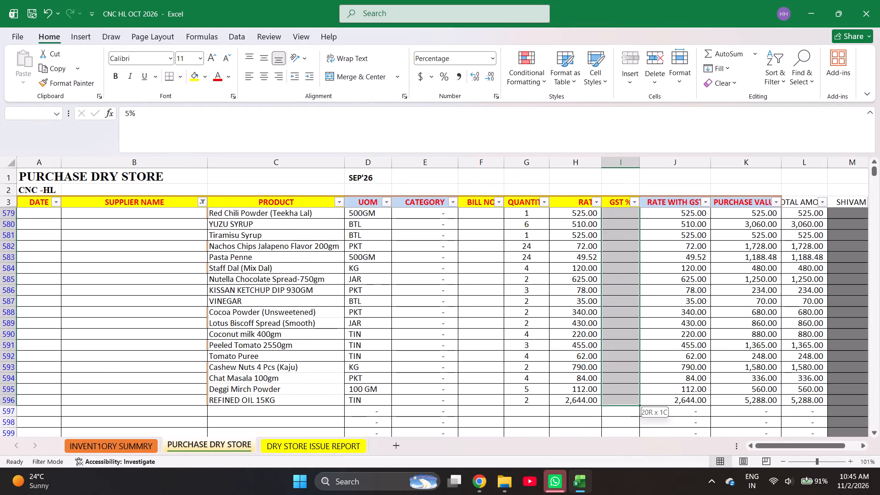
pyautogui.hotkey('ctrl', 'd')
# Set the GST percentage for VINEGAR in row 587 to 18%.
pyautogui.press('Up')
pyautogui.press('Up')
pyautogui.press('Down')
pyautogui.press('Down')
pyautogui.press('Down')
pyautogui.press('Down')
pyautogui.press('Down')
pyautogui.press('Down')
pyautogui.press('Down')
pyautogui.press('Down')
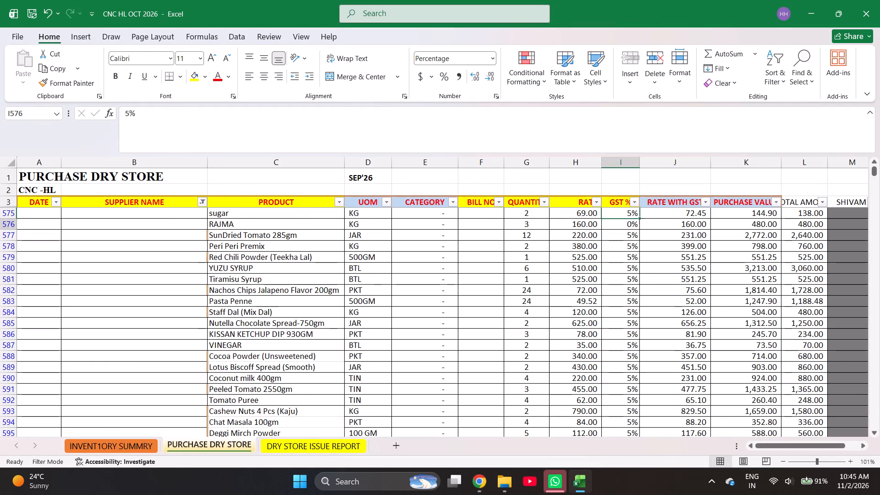
pyautogui.press('Down')
pyautogui.press('Down')
pyautogui.press('Down')
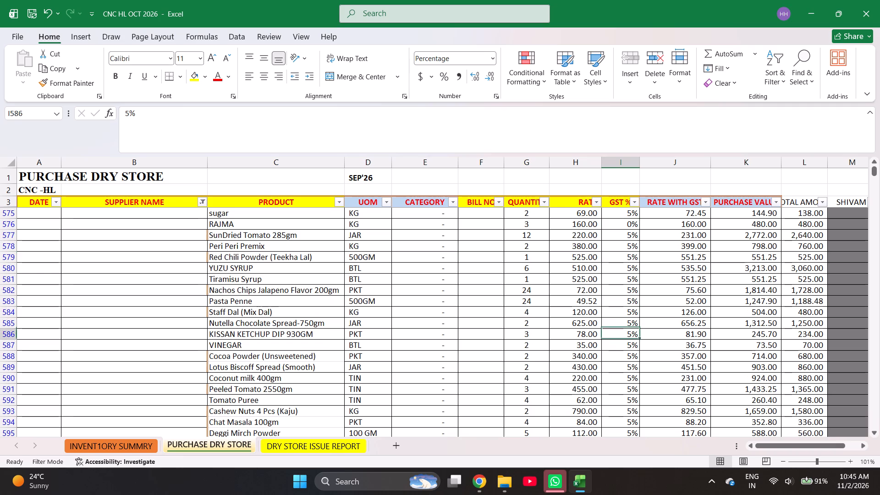
pyautogui.press('Down')
pyautogui.write('18')
pyautogui.press('Return')
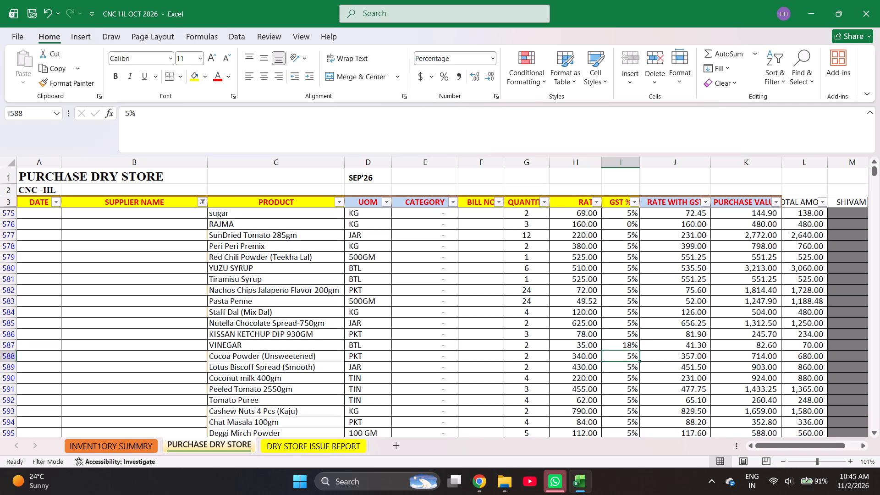
# Fill the date 30-Oct-26 and supplier GLOBAL BASKET TRADING COMPANY down from row 571 to REFINED OIL 15KG in row 596.
pyautogui.hotkey('ctrl', 'Left')
pyautogui.hotkey('ctrl', 'Left')
pyautogui.hotkey('ctrl', 'Left')
pyautogui.hotkey('ctrl', 'Left')
pyautogui.hotkey('ctrl', 'Left')
pyautogui.hotkey('ctrl', 'Left')
pyautogui.hotkey('ctrl', 'Left')
pyautogui.hotkey('ctrl', 'Left')
pyautogui.hotkey('ctrl', 'Left')
pyautogui.hotkey('ctrl', 'Left')
pyautogui.hotkey('ctrl', 'Left')
pyautogui.hotkey('ctrl', 'Left')
pyautogui.hotkey('ctrl', 'Up')
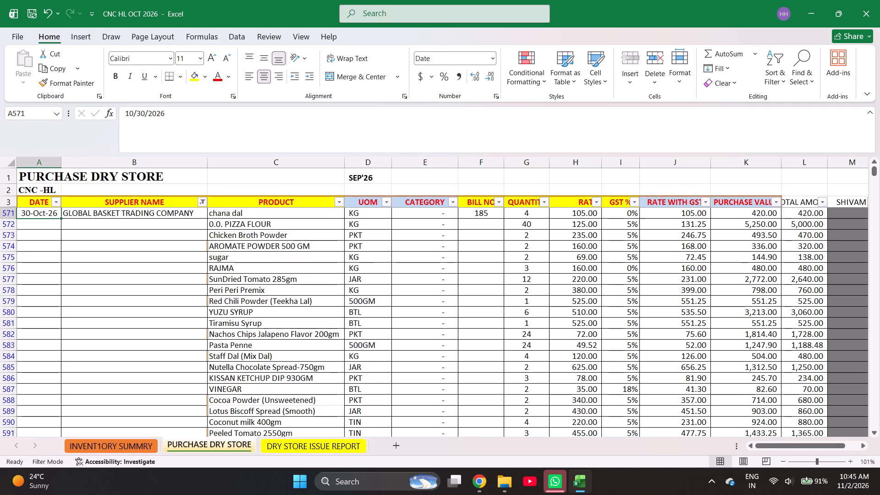
pyautogui.hotkey('shift', 'Right')
pyautogui.hotkey('shift', 'Down')
pyautogui.hotkey('shift', 'Down')
pyautogui.hotkey('shift', 'Down')
pyautogui.hotkey('shift', 'Down')
pyautogui.hotkey('shift', 'Down')
pyautogui.hotkey('shift', 'Down')
pyautogui.hotkey('shift', 'Down')
pyautogui.hotkey('shift', 'Down')
pyautogui.hotkey('shift', 'Down')
pyautogui.hotkey('shift', 'Down')
pyautogui.hotkey('shift', 'Down')
pyautogui.hotkey('shift', 'Down')
pyautogui.hotkey('shift', 'Down')
pyautogui.hotkey('shift', 'Down')
pyautogui.hotkey('shift', 'Down')
pyautogui.hotkey('shift', 'Down')
pyautogui.hotkey('shift', 'Down')
pyautogui.hotkey('shift', 'Down')
pyautogui.hotkey('shift', 'Down')
pyautogui.hotkey('shift', 'Down')
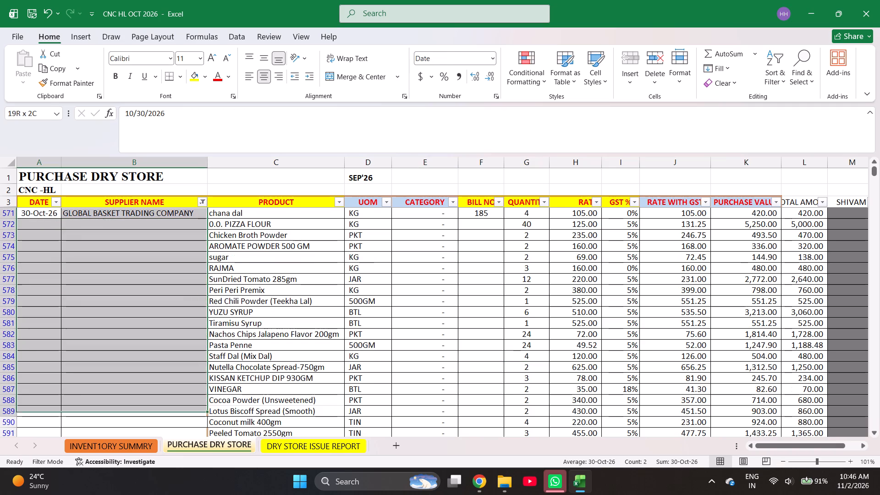
pyautogui.hotkey('shift', 'Down')
pyautogui.hotkey('shift', 'Down')
pyautogui.hotkey('shift', 'Down')
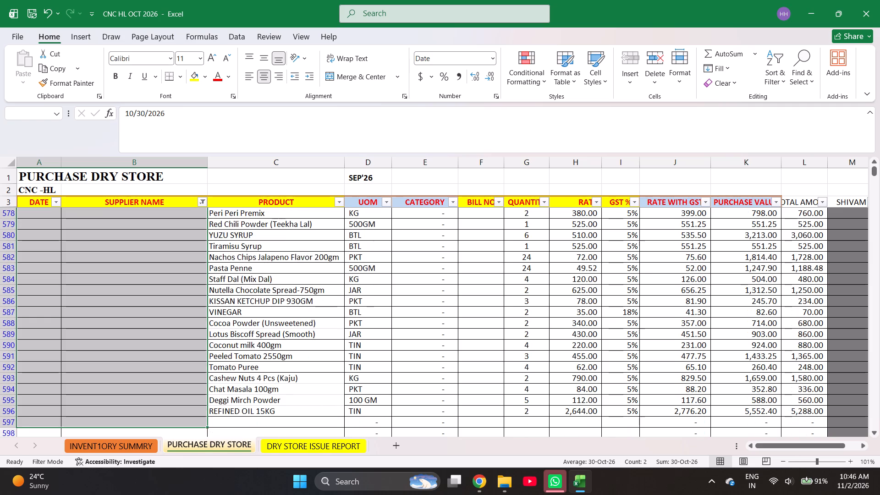
pyautogui.hotkey('shift', 'Up')
pyautogui.hotkey('ctrl', 'd')
# Fill bill number 185 down from chana dal in row 571 to REFINED OIL 15KG in row 596.
pyautogui.press('Down')
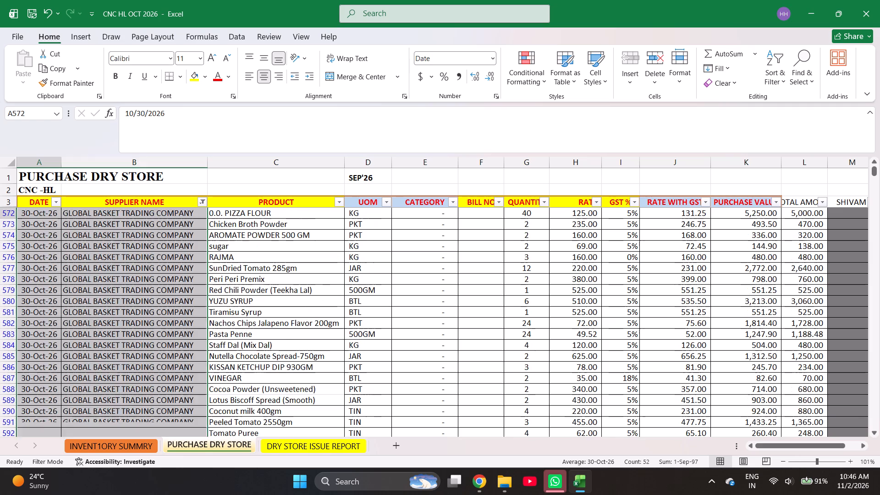
pyautogui.press('Down')
pyautogui.hotkey('ctrl', 'Right')
pyautogui.press('Right')
pyautogui.press('Up')
pyautogui.press('Up')
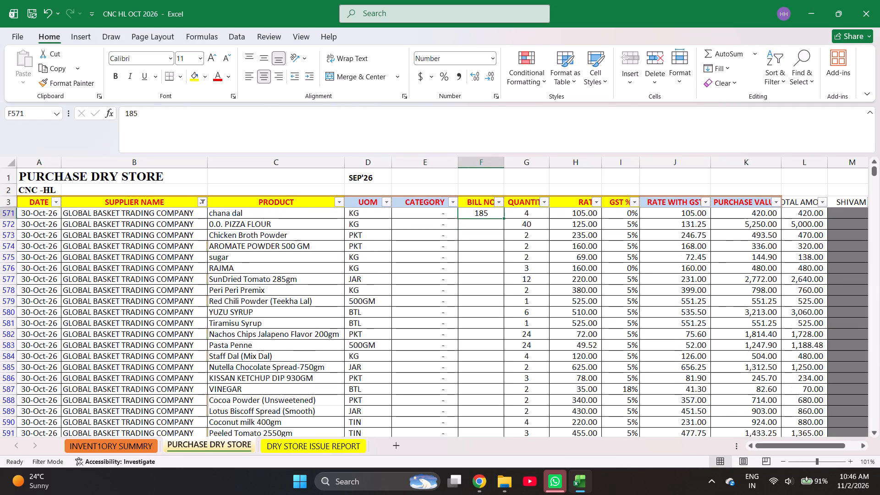
pyautogui.press('Down')
pyautogui.press('Up')
pyautogui.hotkey('shift', 'Down')
pyautogui.hotkey('shift', 'Down')
pyautogui.hotkey('shift', 'Down')
pyautogui.hotkey('shift', 'Down')
pyautogui.hotkey('shift', 'Down')
pyautogui.hotkey('shift', 'Down')
pyautogui.hotkey('shift', 'Down')
pyautogui.hotkey('shift', 'Down')
pyautogui.hotkey('shift', 'Down')
pyautogui.hotkey('shift', 'Down')
pyautogui.hotkey('shift', 'Down')
pyautogui.hotkey('shift', 'Down')
pyautogui.hotkey('shift', 'Down')
pyautogui.hotkey('shift', 'Down')
pyautogui.hotkey('shift', 'Down')
pyautogui.hotkey('shift', 'Down')
pyautogui.hotkey('shift', 'Down')
pyautogui.hotkey('shift', 'Down')
pyautogui.hotkey('shift', 'Down')
pyautogui.hotkey('shift', 'Down')
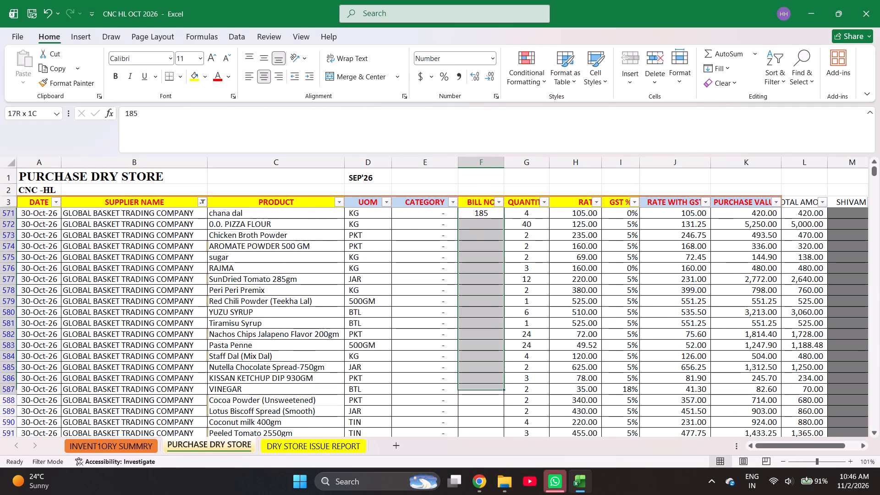
pyautogui.hotkey('shift', 'Down')
pyautogui.hotkey('shift', 'Up')
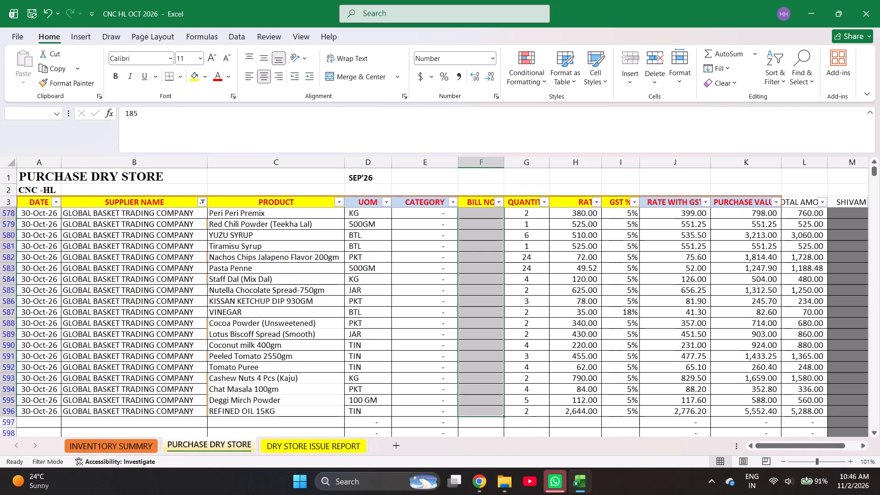
pyautogui.hotkey('ctrl', 'd')
# Check the sum of the purchase values for the invoice's items, starting from chana dal in row 571.
pyautogui.press('Right')
pyautogui.press('Right')
pyautogui.press('Right')
pyautogui.press('Right')
pyautogui.press('Right')
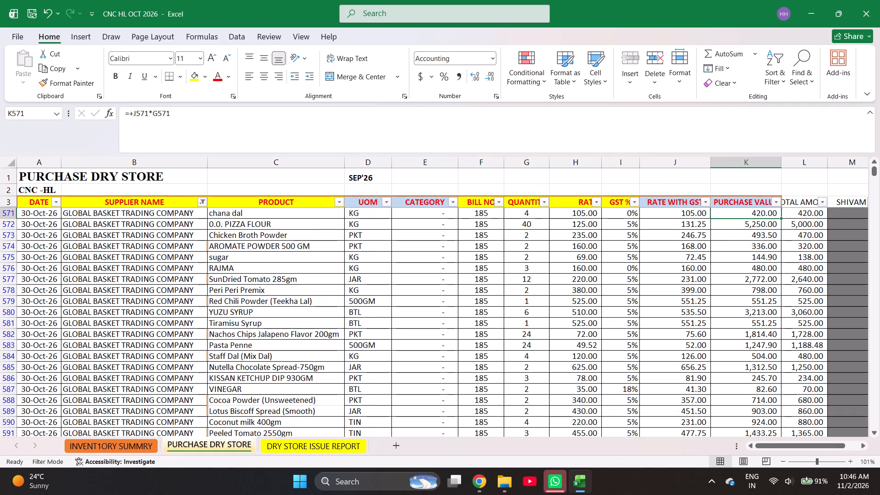
pyautogui.hotkey('shift', 'Down')
pyautogui.hotkey('shift', 'Down')
pyautogui.hotkey('shift', 'Down')
pyautogui.hotkey('shift', 'Down')
pyautogui.hotkey('shift', 'Down')
pyautogui.hotkey('shift', 'Down')
pyautogui.hotkey('shift', 'Down')
pyautogui.hotkey('shift', 'Down')
pyautogui.hotkey('shift', 'Down')
pyautogui.hotkey('shift', 'Down')
pyautogui.hotkey('shift', 'Down')
pyautogui.hotkey('shift', 'Down')
pyautogui.hotkey('shift', 'Down')
pyautogui.hotkey('shift', 'Down')
pyautogui.hotkey('shift', 'Down')
pyautogui.hotkey('shift', 'Down')
pyautogui.hotkey('shift', 'Down')
pyautogui.hotkey('shift', 'Down')
pyautogui.hotkey('shift', 'Down')
pyautogui.hotkey('shift', 'Down')
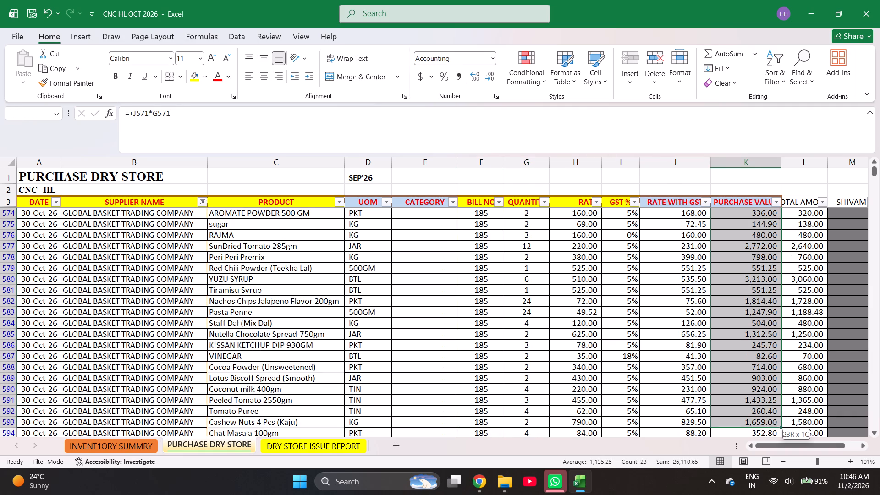
# In column M of row 596, add up the PDF amounts of the invoice's first four items: +1428+5796+680.40+1932.
pyautogui.press('Right')
pyautogui.press('Right')
pyautogui.press('Down')
pyautogui.press('Down')
pyautogui.press('Down')
pyautogui.press('Down')
pyautogui.press('Down')
pyautogui.press('Down')
pyautogui.press('Down')
pyautogui.press('Down')
pyautogui.press('Down')
pyautogui.press('Down')
pyautogui.press('Down')
pyautogui.press('Down')
pyautogui.press('Down')
pyautogui.press('Down')
pyautogui.press('Down')
pyautogui.press('Down')
pyautogui.press('Down')
pyautogui.press('Down')
pyautogui.press('Down')
pyautogui.press('Down')
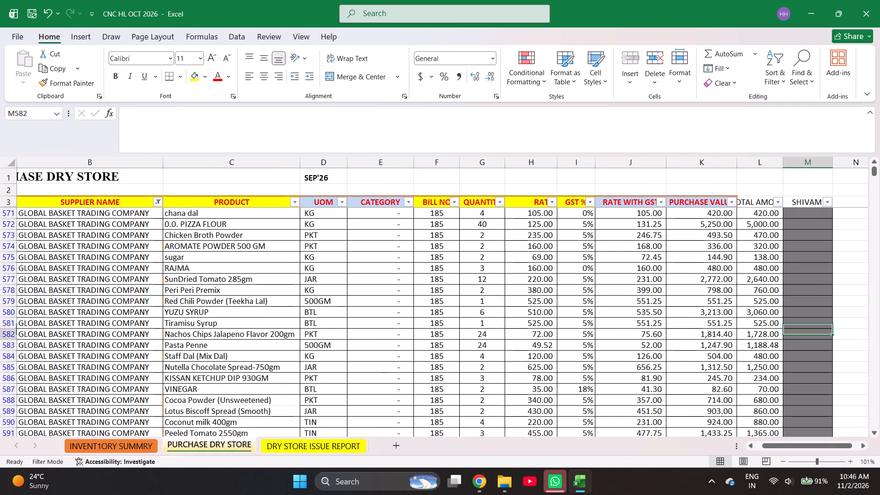
pyautogui.press('Down')
pyautogui.press('Down')
pyautogui.press('Up')
pyautogui.hotkey('alt', 'Tab')
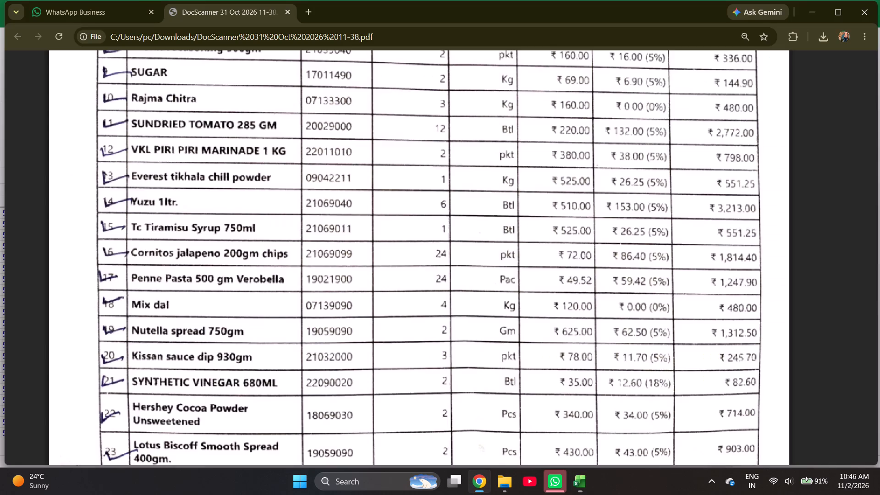
pyautogui.press('Up')
pyautogui.press('Up')
pyautogui.press('Up')
pyautogui.press('Up')
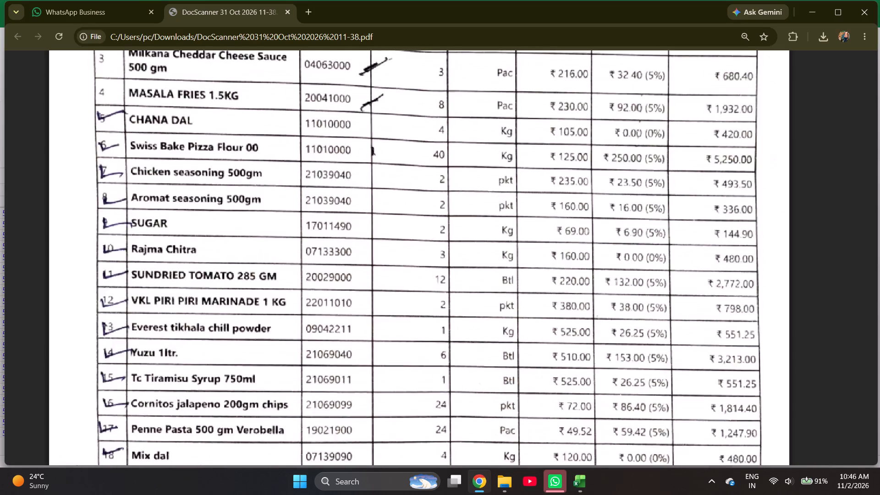
pyautogui.press('Up')
pyautogui.press('Up')
pyautogui.press('Up')
pyautogui.press('Up')
pyautogui.hotkey('alt', 'Tab')
pyautogui.press('+')
pyautogui.hotkey('alt', 'Tab')
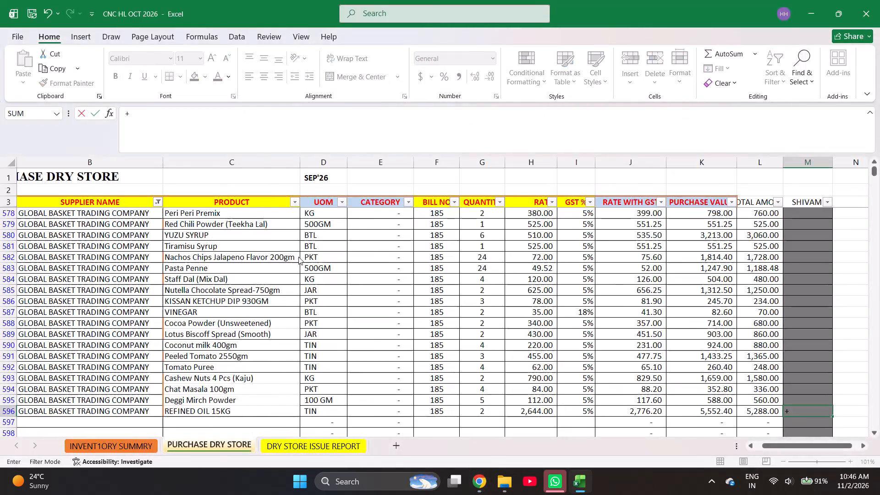
pyautogui.hotkey('alt', 'Tab')
pyautogui.write('1428+')
pyautogui.hotkey('alt', 'Tab')
pyautogui.hotkey('alt', 'Tab')
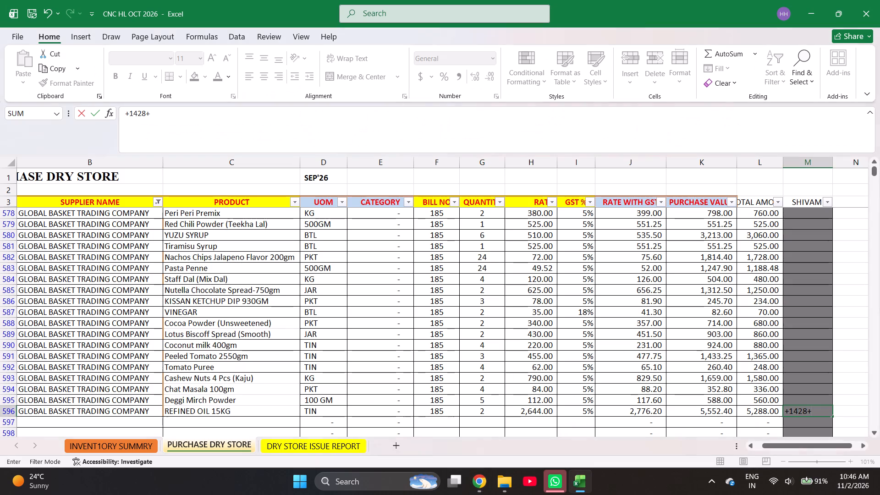
pyautogui.hotkey('alt', 'Tab')
pyautogui.hotkey('alt', 'Tab')
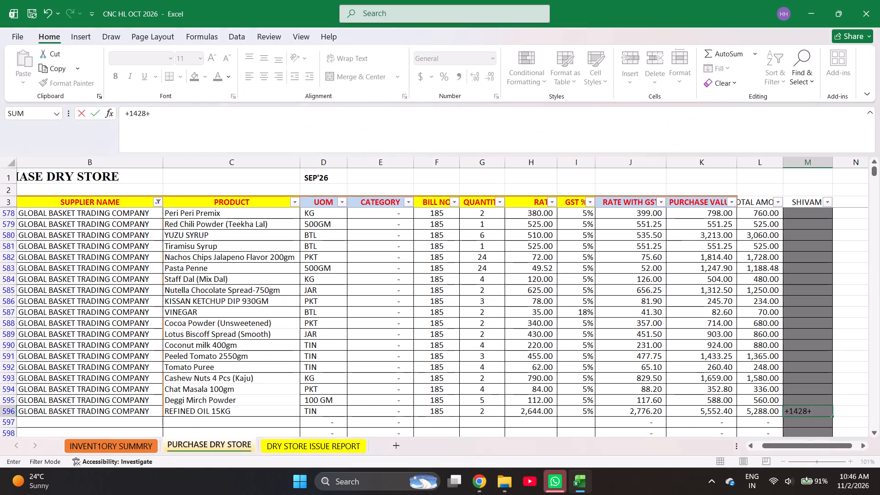
pyautogui.write('5796+')
pyautogui.hotkey('alt', 'Tab')
pyautogui.hotkey('alt', 'Tab')
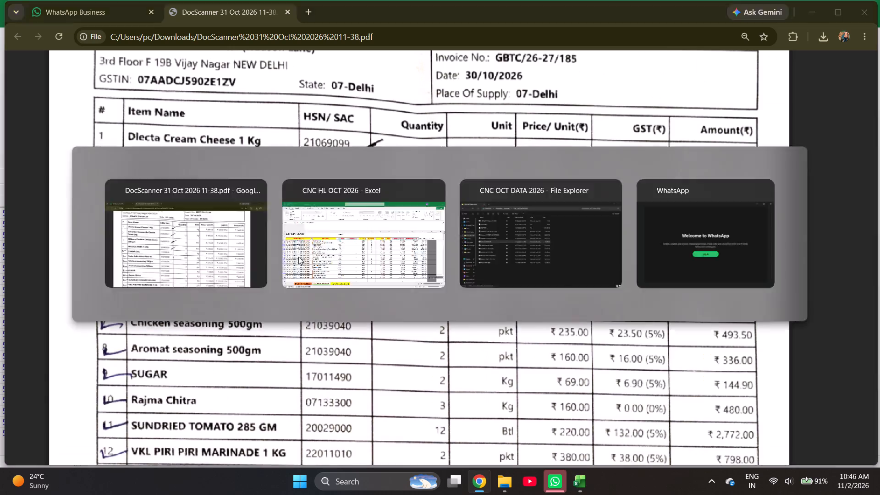
pyautogui.write('68')
pyautogui.press('0')
pyautogui.hotkey('alt', 'Tab')
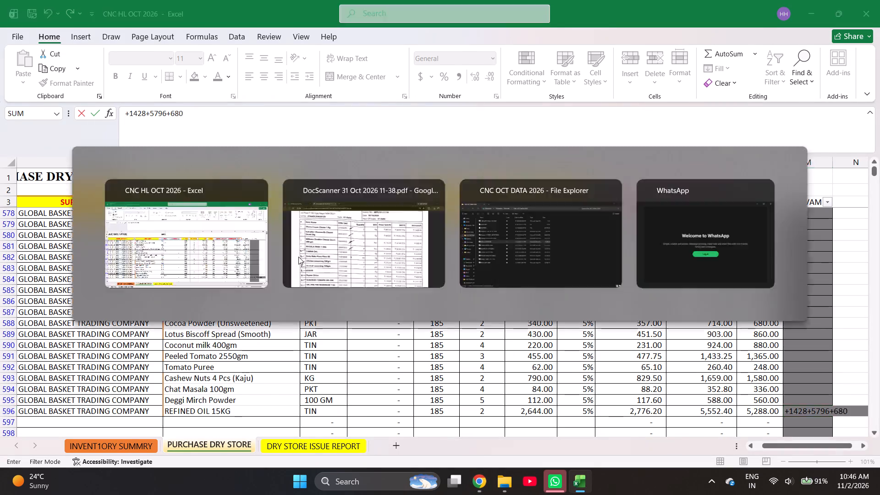
pyautogui.hotkey('alt', 'Tab')
pyautogui.write('.40+')
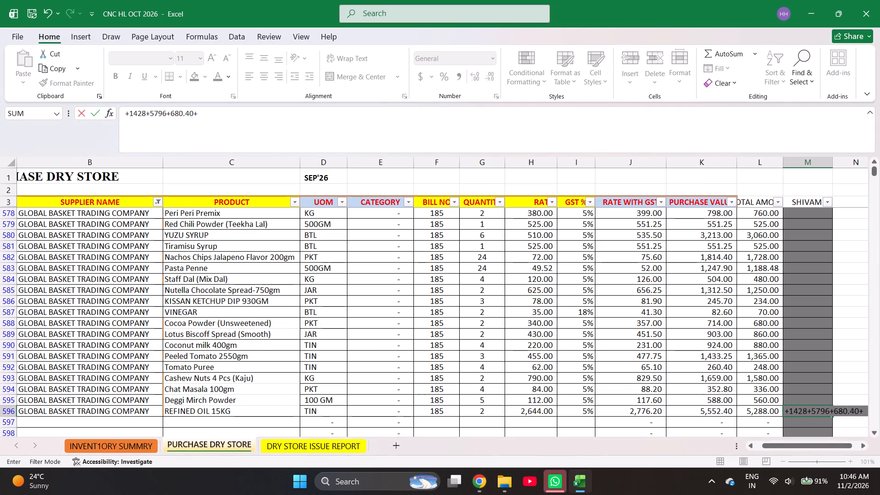
pyautogui.hotkey('alt', 'Tab')
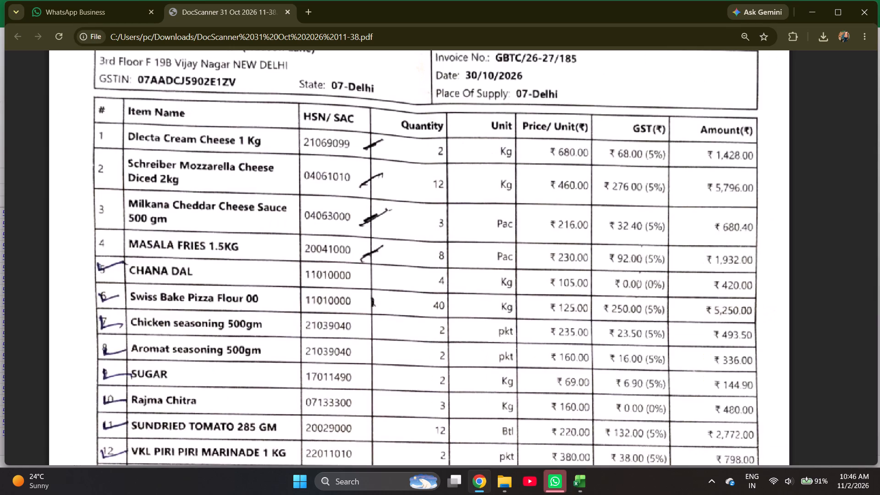
pyautogui.hotkey('alt', 'Tab')
pyautogui.write('1932')
pyautogui.hotkey('alt', 'Tab')
pyautogui.hotkey('alt', 'Tab')
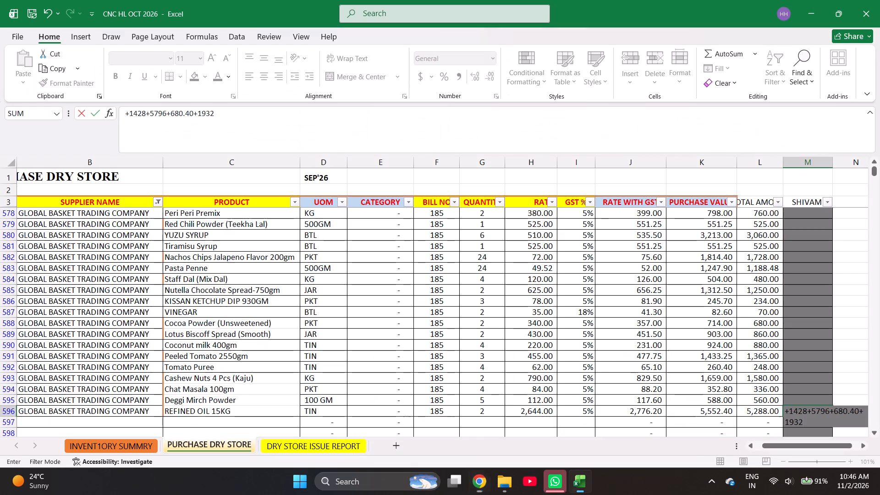
pyautogui.press('Return')
# Check the sum of the purchase values from REFINED OIL 15KG in row 596 up to chana dal in row 571.
pyautogui.press('Up')
pyautogui.press('Left')
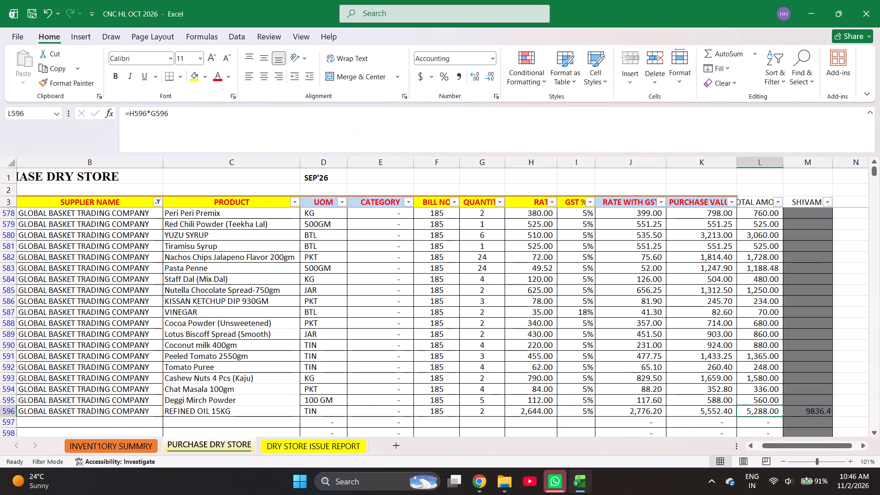
pyautogui.press('Left')
pyautogui.hotkey('shift', 'Up')
pyautogui.hotkey('shift', 'Up')
pyautogui.hotkey('shift', 'Up')
pyautogui.hotkey('shift', 'Up')
pyautogui.hotkey('shift', 'Up')
pyautogui.hotkey('shift', 'Up')
pyautogui.hotkey('shift', 'Up')
pyautogui.hotkey('shift', 'Up')
pyautogui.hotkey('shift', 'Up')
pyautogui.hotkey('shift', 'Up')
pyautogui.hotkey('shift', 'Up')
pyautogui.hotkey('shift', 'Up')
pyautogui.hotkey('shift', 'Up')
pyautogui.hotkey('shift', 'Up')
pyautogui.hotkey('shift', 'Up')
pyautogui.hotkey('shift', 'Up')
pyautogui.hotkey('shift', 'Up')
pyautogui.hotkey('shift', 'Up')
pyautogui.hotkey('shift', 'Up')
pyautogui.hotkey('shift', 'Up')
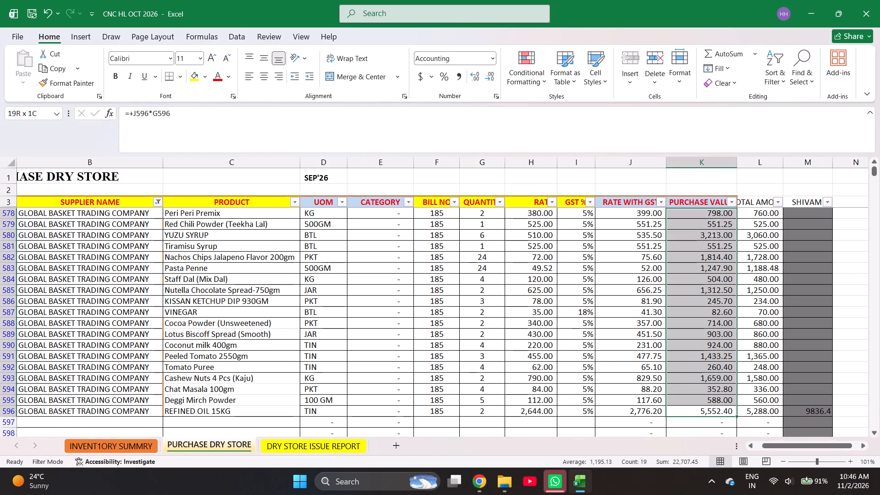
pyautogui.hotkey('shift', 'Up')
pyautogui.hotkey('shift', 'Up')
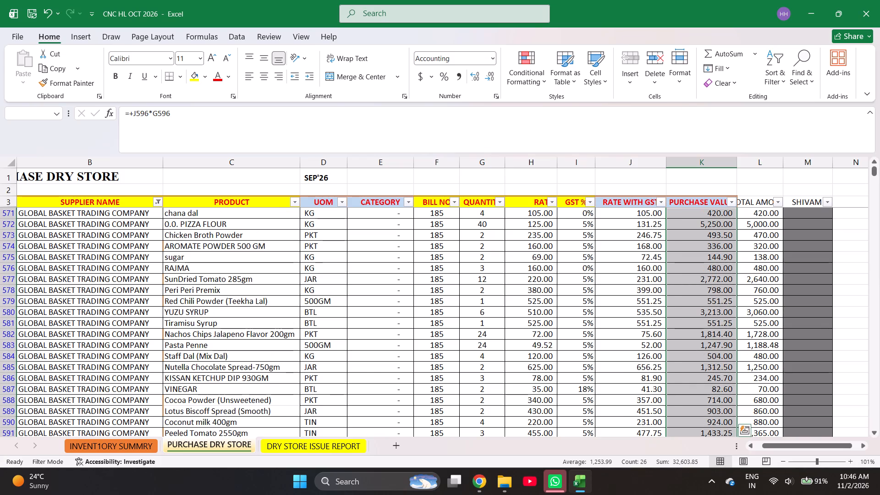
pyautogui.hscroll(-1, 298, 257)
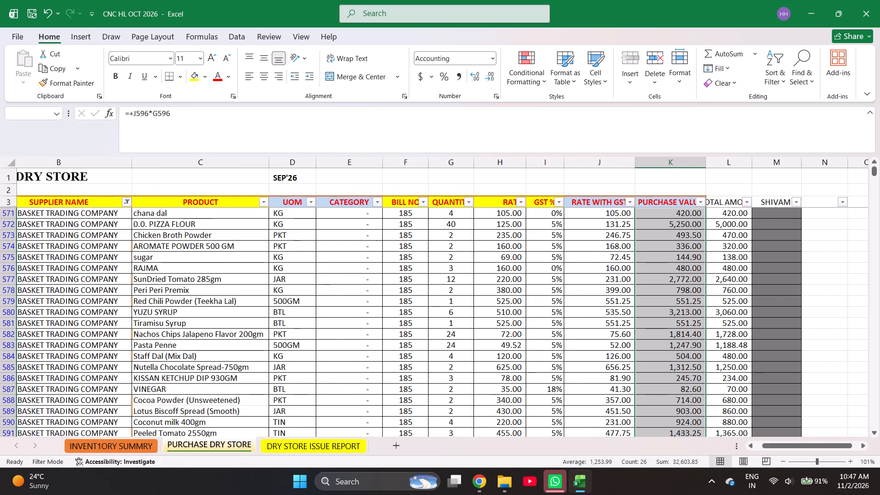
pyautogui.scroll(-2, 298, 257)
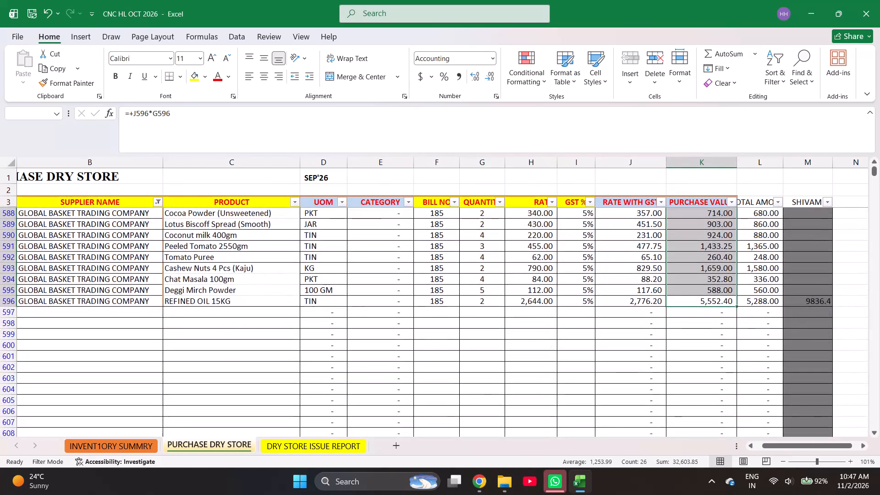
# In column N of row 596, enter the formula +32603.85+M596 to combine the dry store sum with the four other items.
pyautogui.click(841, 298)
pyautogui.write('+3260')
pyautogui.press('3')
pyautogui.write('.85+')
pyautogui.press('Left')
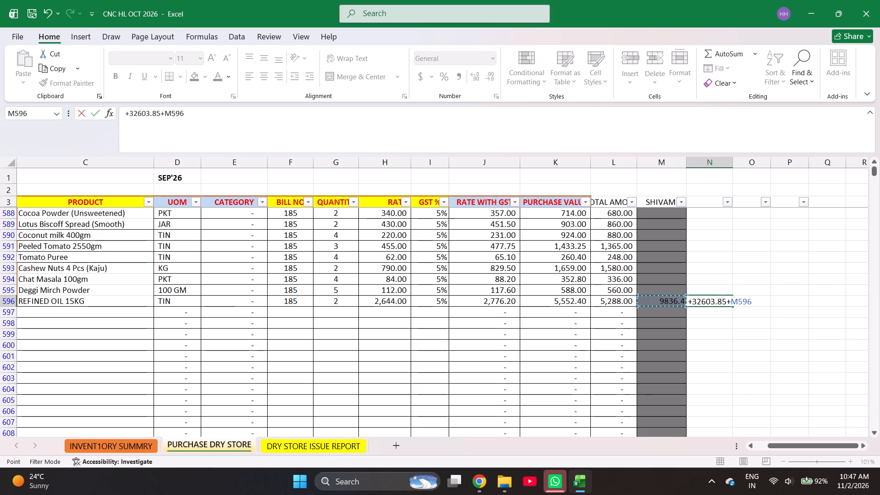
pyautogui.press('Return')
# Compare the combined total in N596 with the grand total at the end of the PDF invoice.
pyautogui.press('Up')
pyautogui.hotkey('alt', 'Tab')
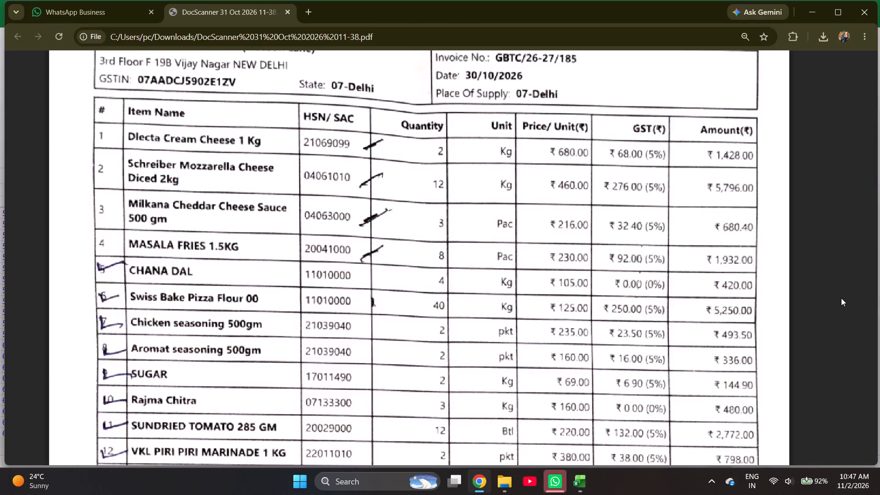
pyautogui.press('Down')
pyautogui.press('Down')
pyautogui.press('Down')
pyautogui.press('Down')
pyautogui.press('Down')
pyautogui.press('Down')
pyautogui.press('Down')
pyautogui.press('Down')
pyautogui.press('Down')
pyautogui.press('Down')
pyautogui.press('Down')
pyautogui.press('Down')
pyautogui.press('Down')
pyautogui.press('Down')
pyautogui.press('Down')
pyautogui.press('Down')
pyautogui.press('Down')
pyautogui.press('Down')
pyautogui.press('Down')
pyautogui.press('Down')
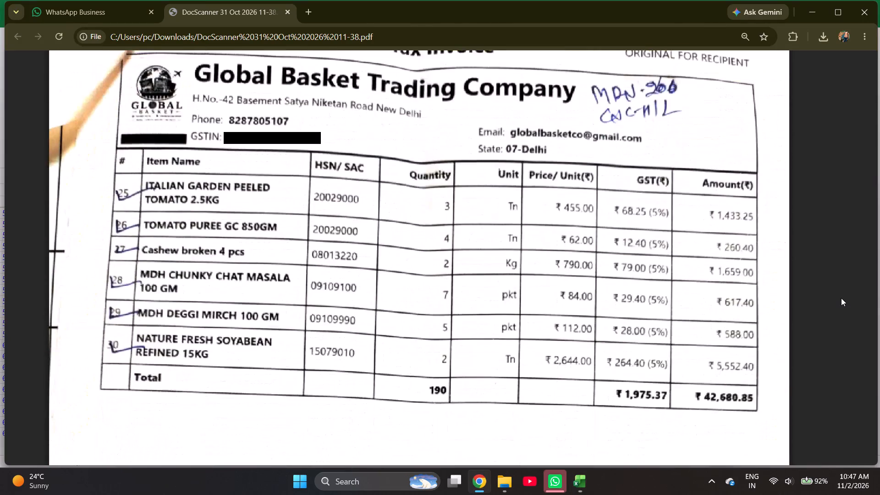
pyautogui.hotkey('alt', 'Tab')
pyautogui.hotkey('alt', 'Tab')
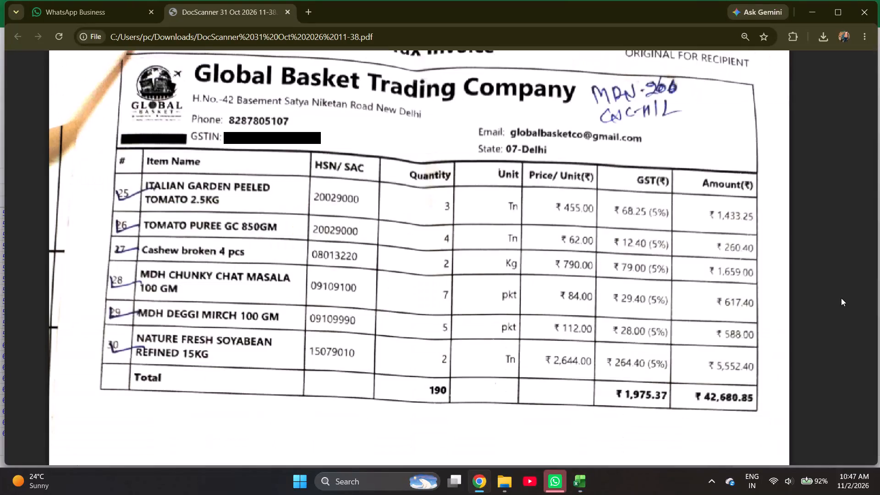
pyautogui.hotkey('alt', 'Tab')
# Check the last item rows against the PDF invoice and set the quantity of Chat Masala 100gm in row 594 to 7.
pyautogui.press('Left')
pyautogui.press('Left')
pyautogui.press('Left')
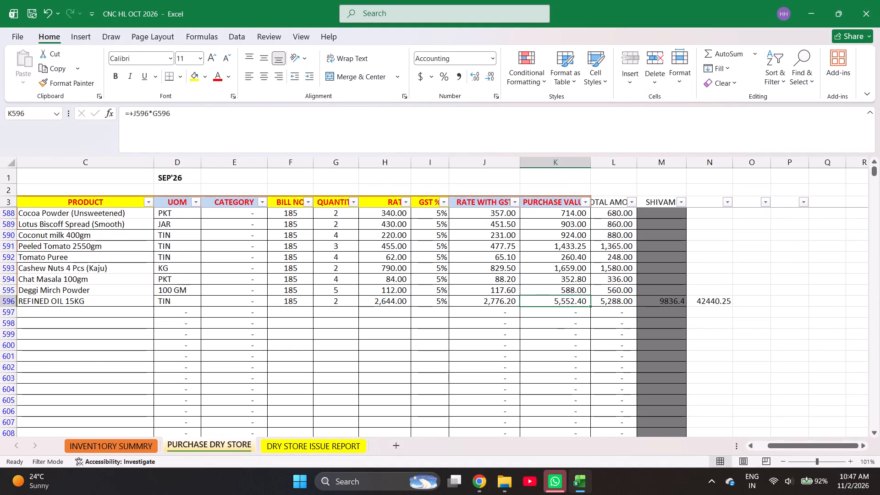
pyautogui.hotkey('alt', 'Tab')
pyautogui.hotkey('alt', 'Tab')
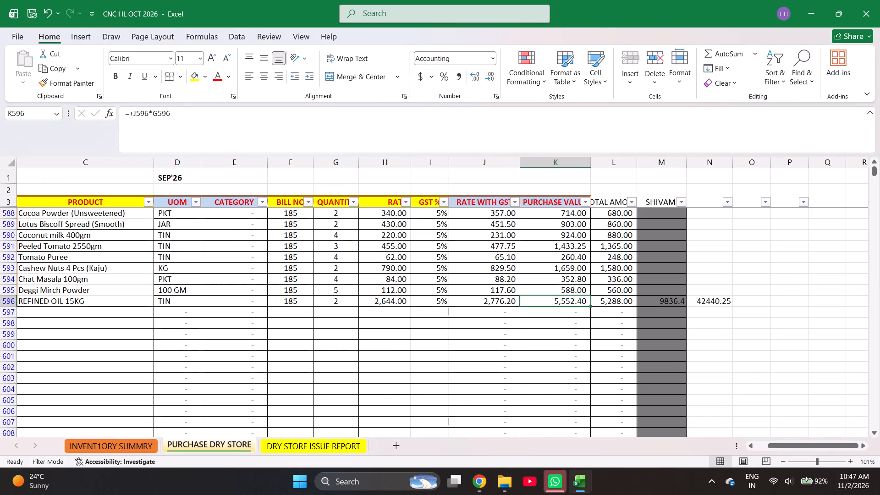
pyautogui.hotkey('alt', 'Tab')
pyautogui.hotkey('alt', 'Tab')
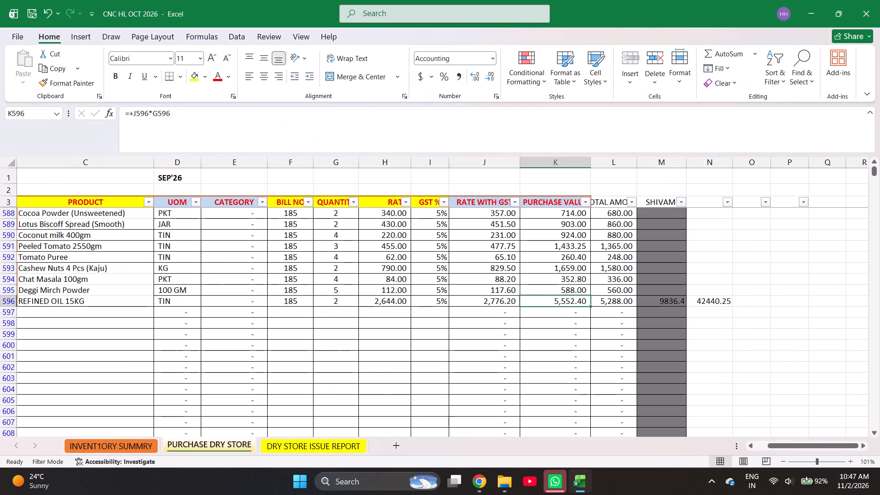
pyautogui.press('Up')
pyautogui.press('Up')
pyautogui.hotkey('alt', 'Tab')
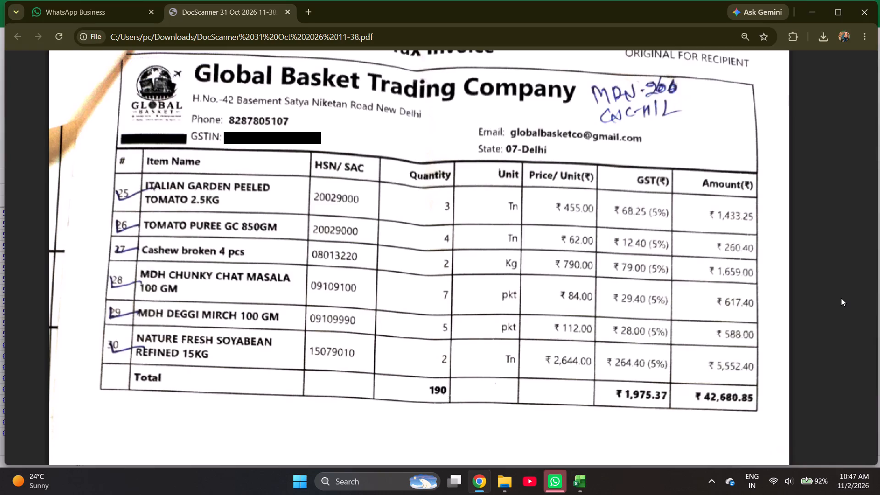
pyautogui.hotkey('alt', 'Tab')
pyautogui.press('Left')
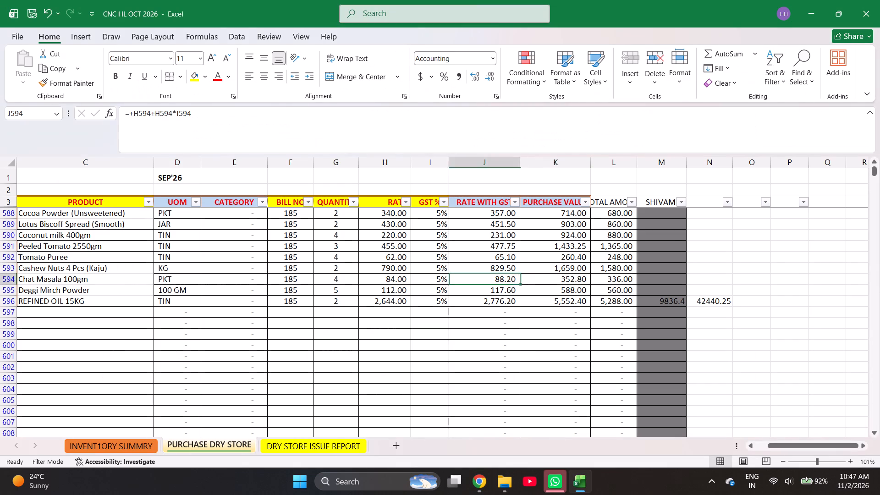
pyautogui.press('Left')
pyautogui.press('Left')
pyautogui.press('Left')
pyautogui.hotkey('alt', 'Tab')
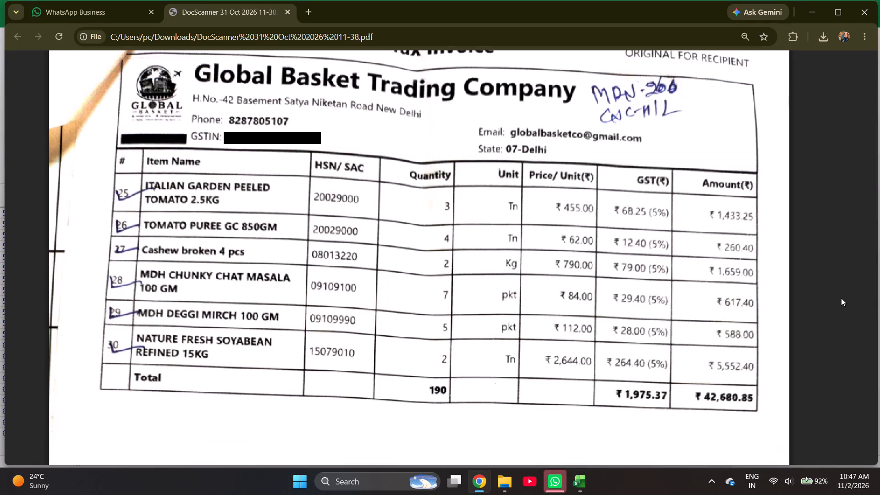
pyautogui.hotkey('alt', 'Tab')
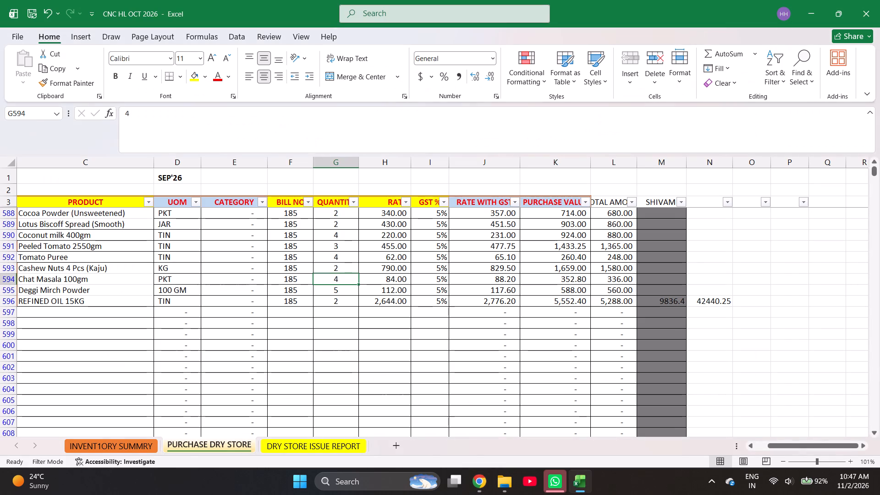
pyautogui.press('7')
pyautogui.press('Return')
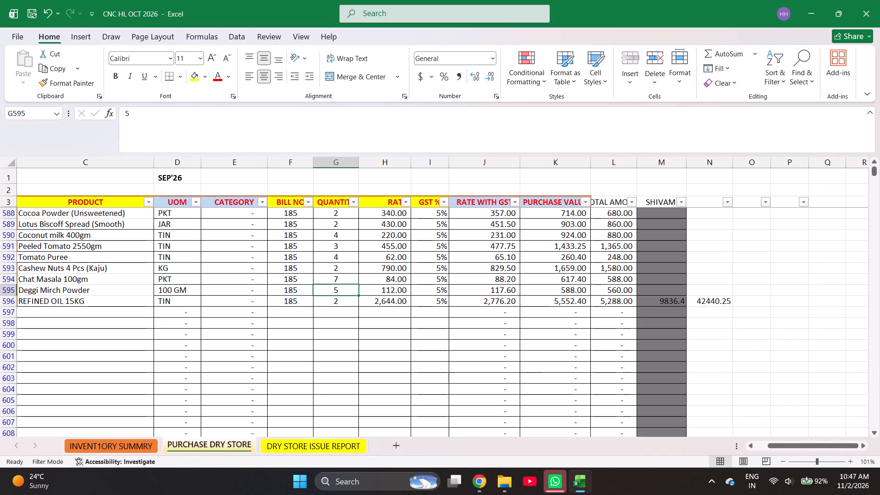
# Compare the Chat Masala 100gm and Cashew Nuts entries in rows 594 and 593 with their quantities, rates and GST in the PDF invoice.
pyautogui.press('Up')
pyautogui.hotkey('alt', 'Tab')
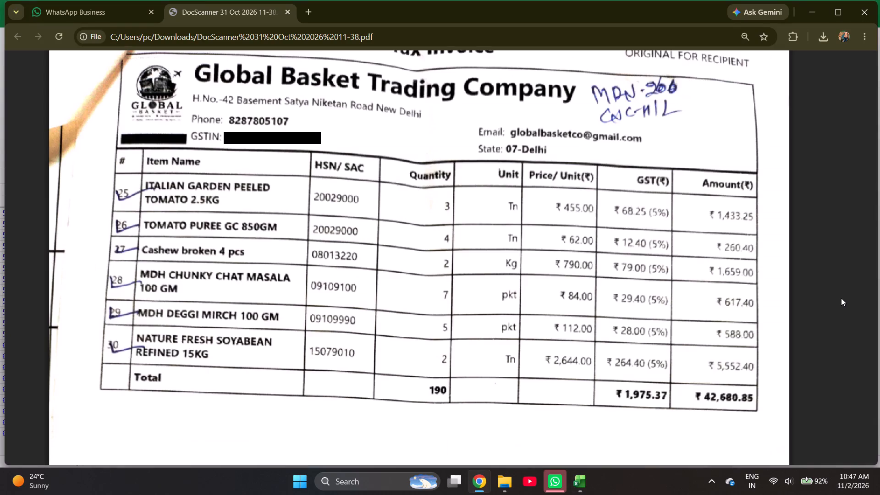
pyautogui.hotkey('alt', 'Tab')
pyautogui.hotkey('alt', 'Tab')
pyautogui.hotkey('alt', 'Tab')
pyautogui.press('Right')
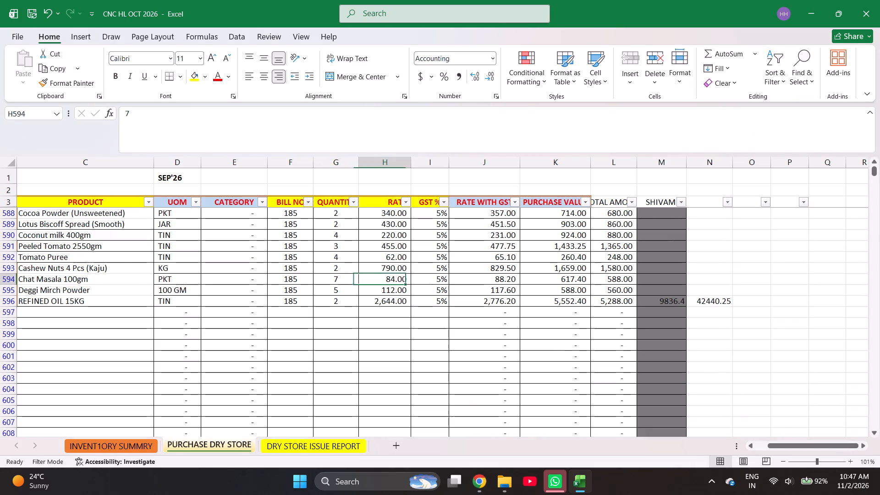
pyautogui.press('Up')
pyautogui.press('Left')
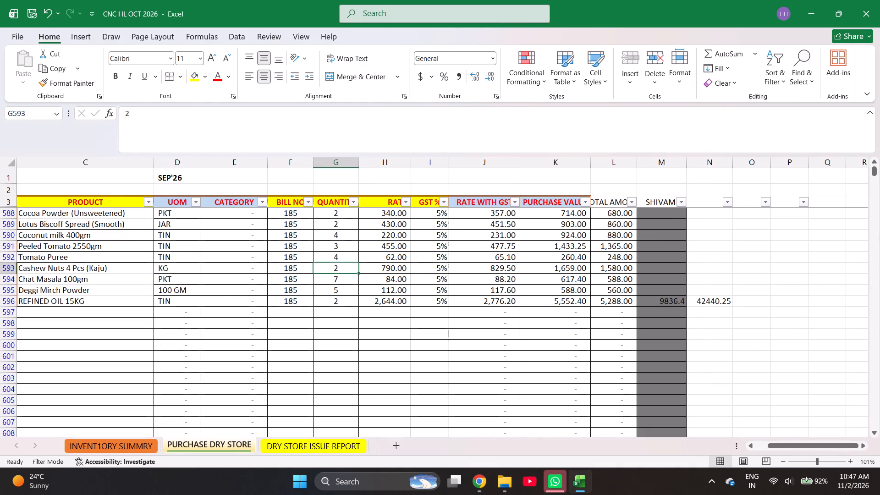
pyautogui.hotkey('alt', 'Tab')
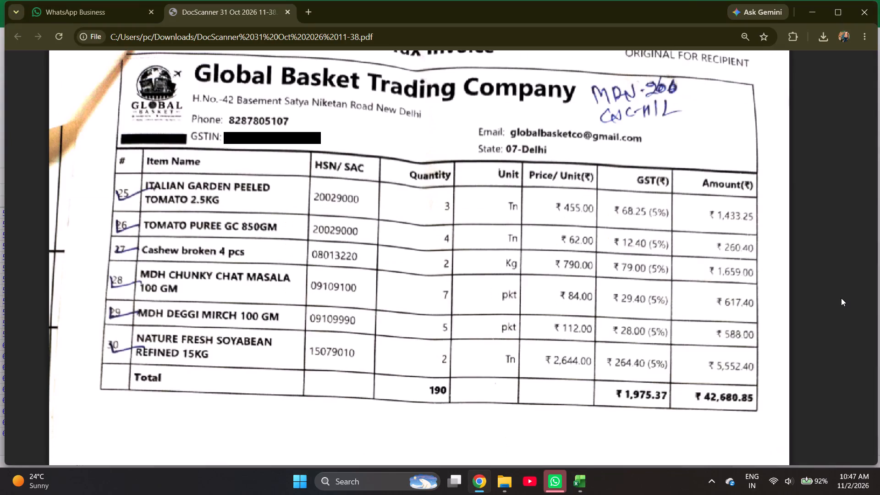
pyautogui.hotkey('alt', 'Tab')
pyautogui.press('Right')
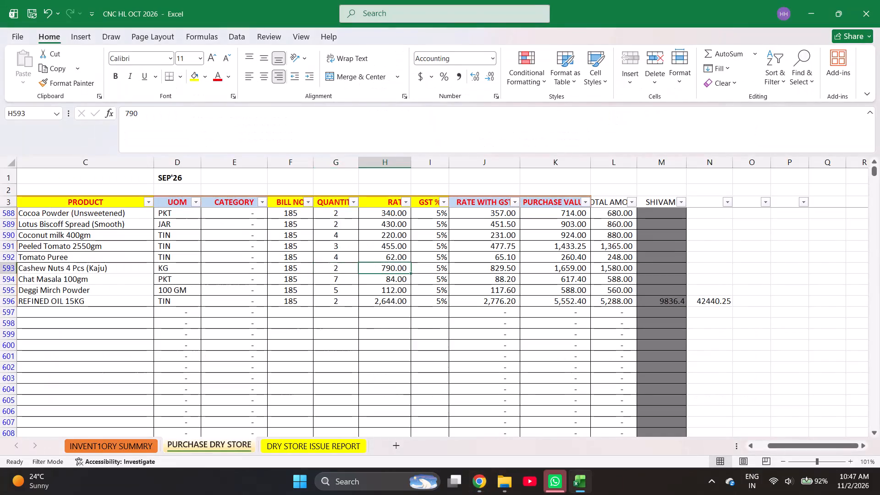
pyautogui.hotkey('alt', 'Tab')
pyautogui.hotkey('alt', 'Tab')
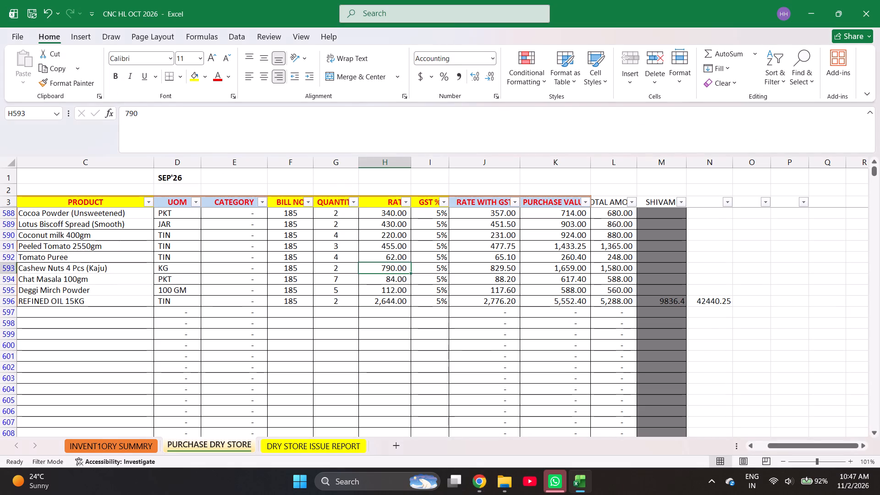
pyautogui.press('Right')
pyautogui.hotkey('alt', 'Tab')
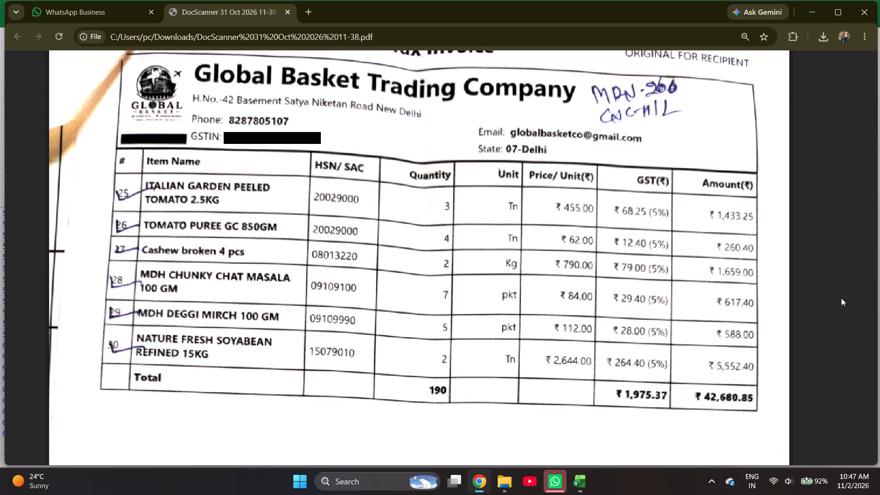
pyautogui.hotkey('alt', 'Tab')
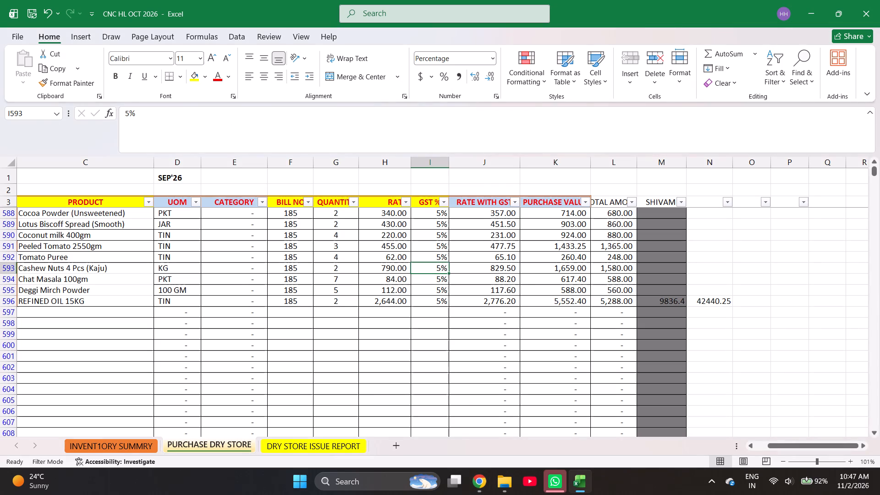
pyautogui.hotkey('alt', 'Tab')
pyautogui.hotkey('alt', 'Tab')
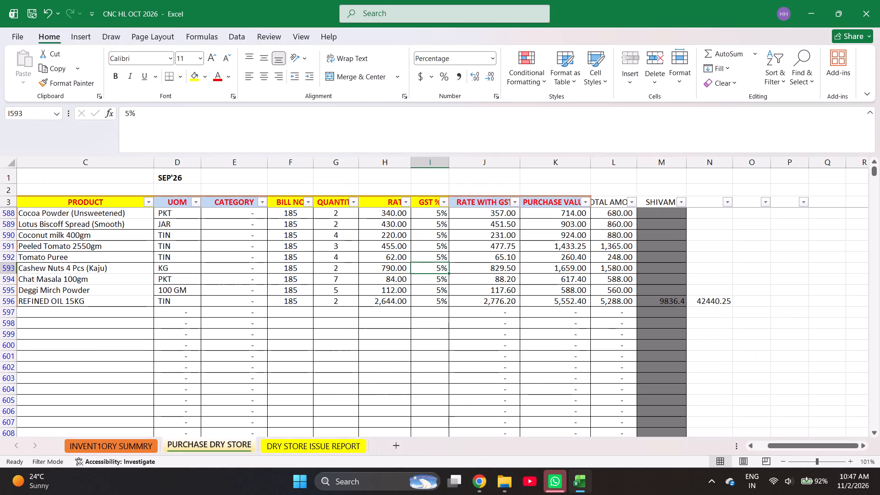
# Check the sum of the purchase values from REFINED OIL 15KG in row 596 up to chana dal in row 571.
pyautogui.press('Right')
pyautogui.press('Right')
pyautogui.press('Down')
pyautogui.press('Down')
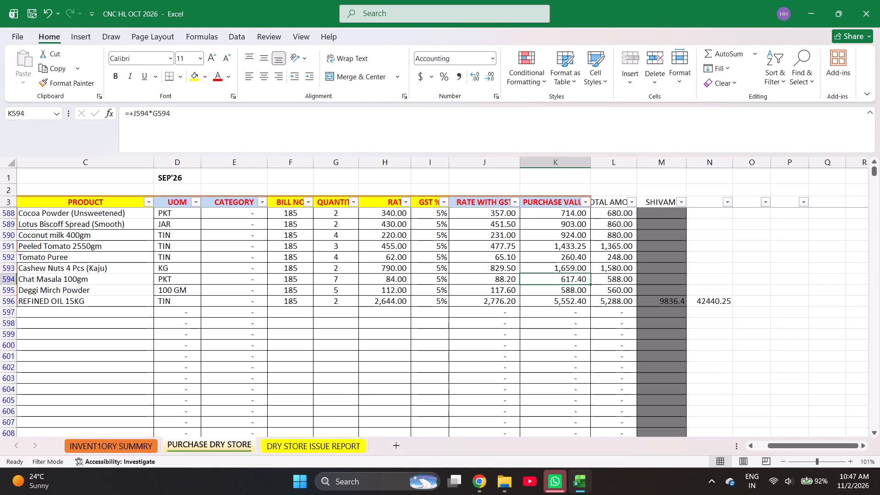
pyautogui.press('Down')
pyautogui.hotkey('shift', 'Up')
pyautogui.hotkey('shift', 'Up')
pyautogui.hotkey('shift', 'Up')
pyautogui.hotkey('shift', 'Up')
pyautogui.hotkey('shift', 'Up')
pyautogui.hotkey('shift', 'Up')
pyautogui.hotkey('shift', 'Up')
pyautogui.hotkey('shift', 'Up')
pyautogui.hotkey('shift', 'Up')
pyautogui.hotkey('shift', 'Up')
pyautogui.hotkey('shift', 'Up')
pyautogui.hotkey('shift', 'Up')
pyautogui.hotkey('shift', 'Up')
pyautogui.hotkey('shift', 'Up')
pyautogui.hotkey('shift', 'Up')
pyautogui.hotkey('shift', 'Up')
pyautogui.hotkey('shift', 'Up')
pyautogui.hotkey('shift', 'Up')
pyautogui.hotkey('shift', 'Up')
pyautogui.hotkey('shift', 'Up')
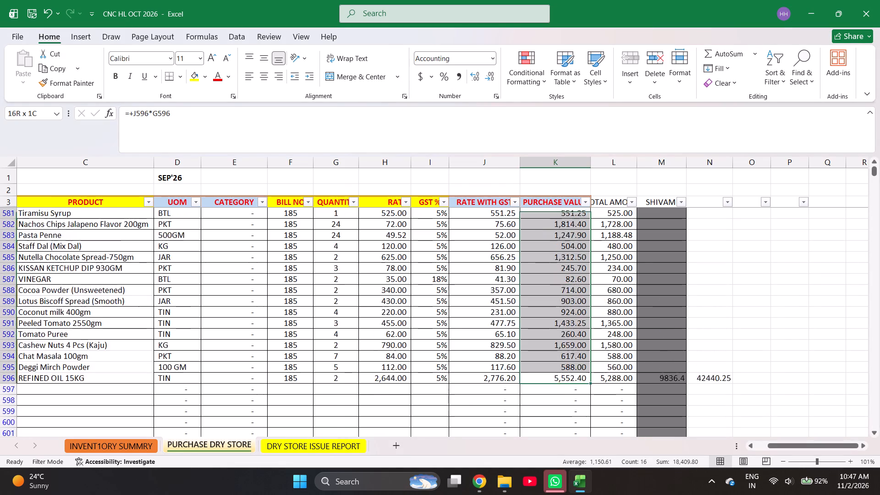
pyautogui.hotkey('shift', 'Up')
pyautogui.hotkey('shift', 'Up')
pyautogui.hotkey('shift', 'Up')
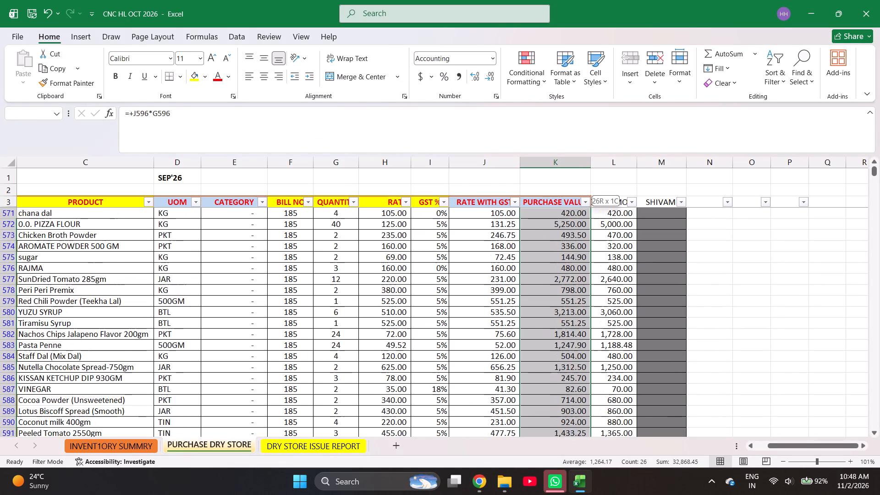
# Change the formula in N596 to =32845.45+M596 and compare its total with the grand total in the PDF invoice.
pyautogui.scroll(-2, 841, 298)
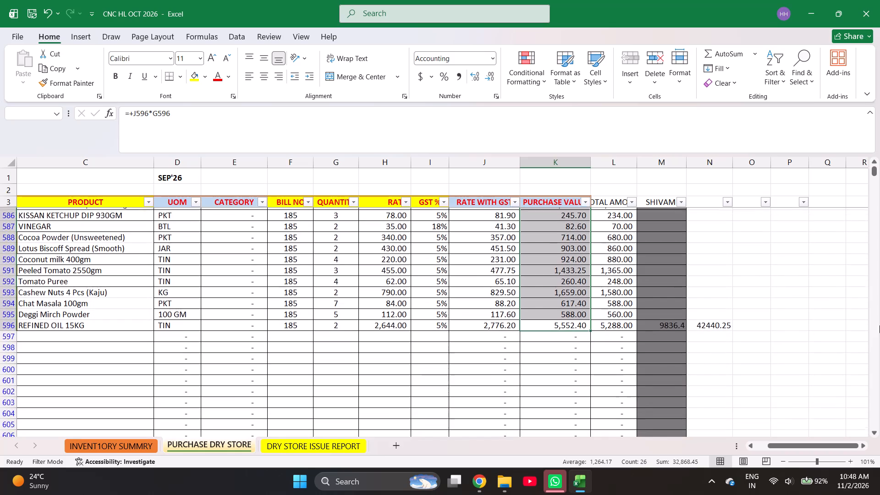
pyautogui.click(704, 324)
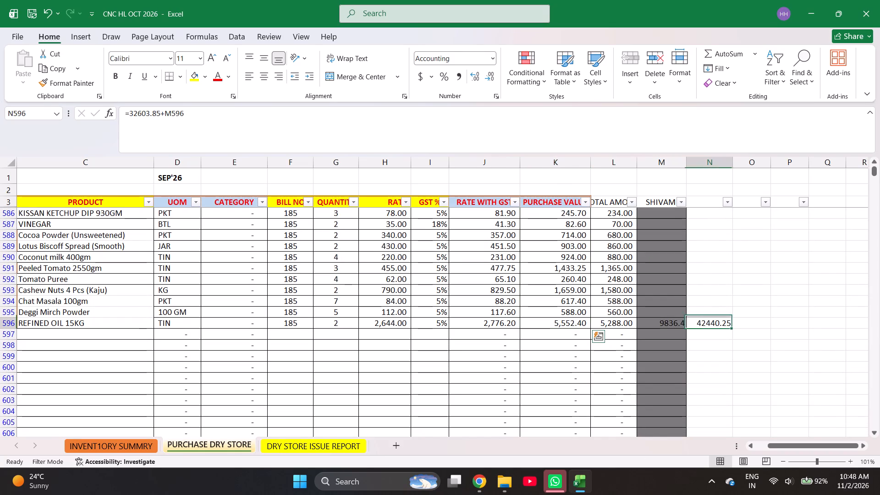
pyautogui.click(159, 114)
pyautogui.press('BackSpace')
pyautogui.press('BackSpace')
pyautogui.press('BackSpace')
pyautogui.press('BackSpace')
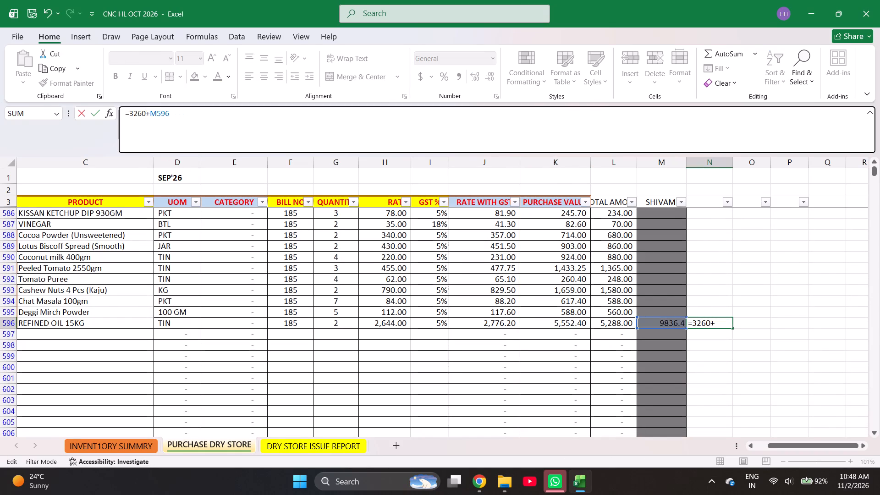
pyautogui.press('BackSpace')
pyautogui.press('BackSpace')
pyautogui.write('845.45')
pyautogui.press('Return')
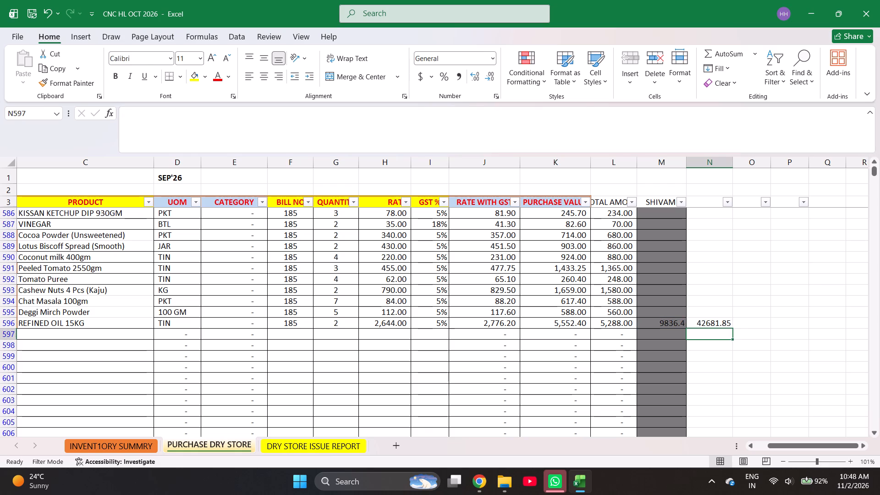
pyautogui.hotkey('alt', 'Tab')
pyautogui.hotkey('alt', 'Tab')
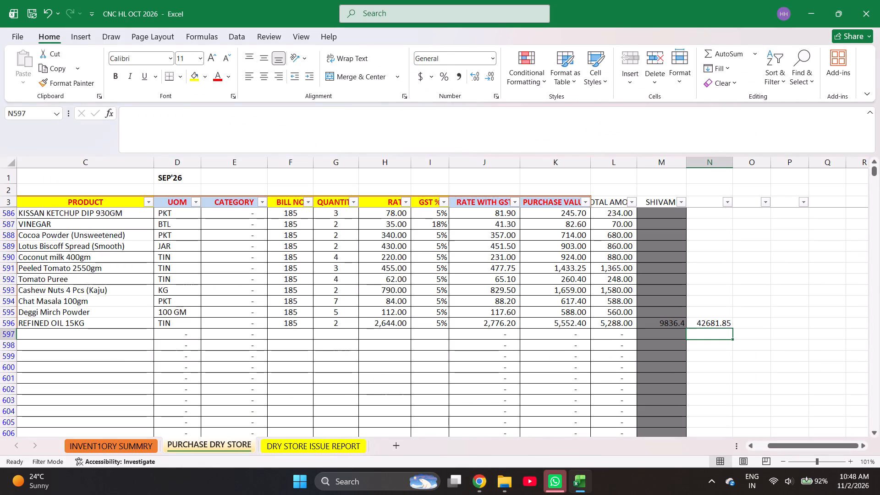
# Find invoice 186 further down the PDF and start its entry in row 597 with date 30-Oct-26 and supplier GLOBAL BASKET TRADING COMPANY.
pyautogui.hotkey('ctrl', 'Left')
pyautogui.hotkey('ctrl', 'Left')
pyautogui.hotkey('ctrl', 'Left')
pyautogui.hotkey('ctrl', 'Left')
pyautogui.hotkey('ctrl', 'Left')
pyautogui.hotkey('ctrl', 'Left')
pyautogui.hotkey('ctrl', 'Left')
pyautogui.hotkey('ctrl', 'Left')
pyautogui.hotkey('ctrl', 'Left')
pyautogui.hotkey('ctrl', 'Left')
pyautogui.hotkey('ctrl', 'Left')
pyautogui.hotkey('ctrl', 'Left')
pyautogui.hotkey('ctrl', 'Left')
pyautogui.hotkey('ctrl', 'Left')
pyautogui.hotkey('alt', 'Tab')
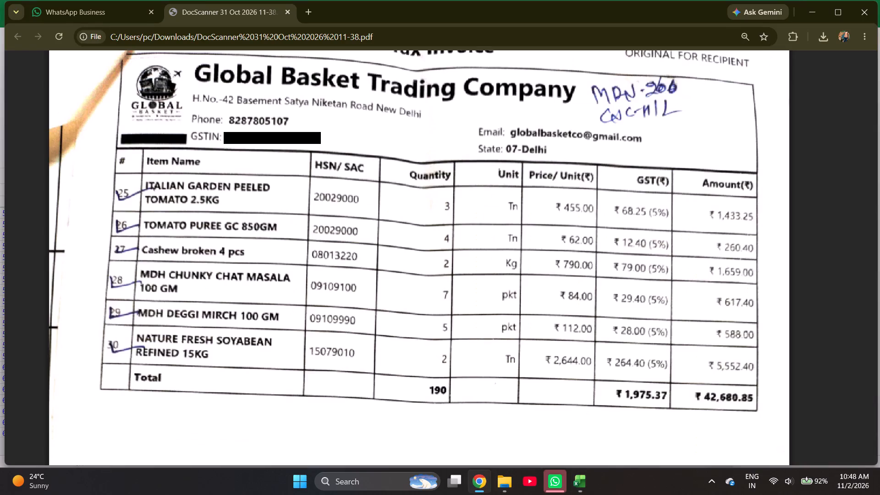
pyautogui.scroll(-1, 159, 114)
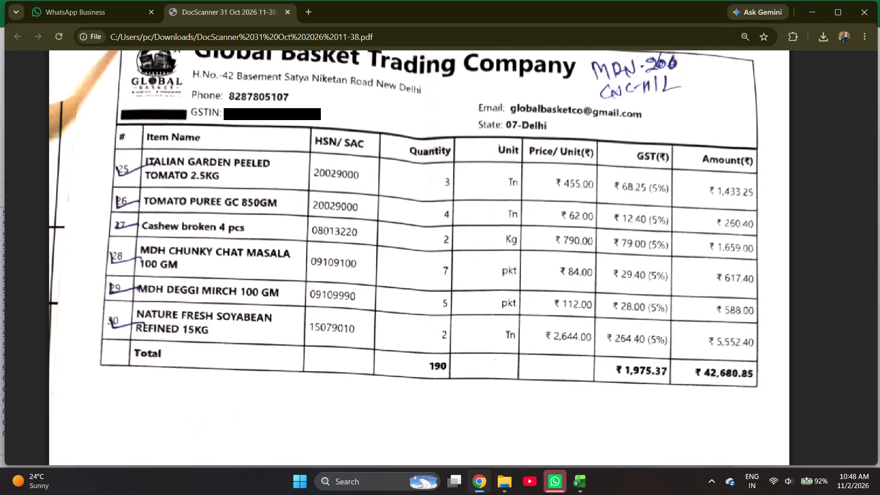
pyautogui.scroll(-7, 159, 114)
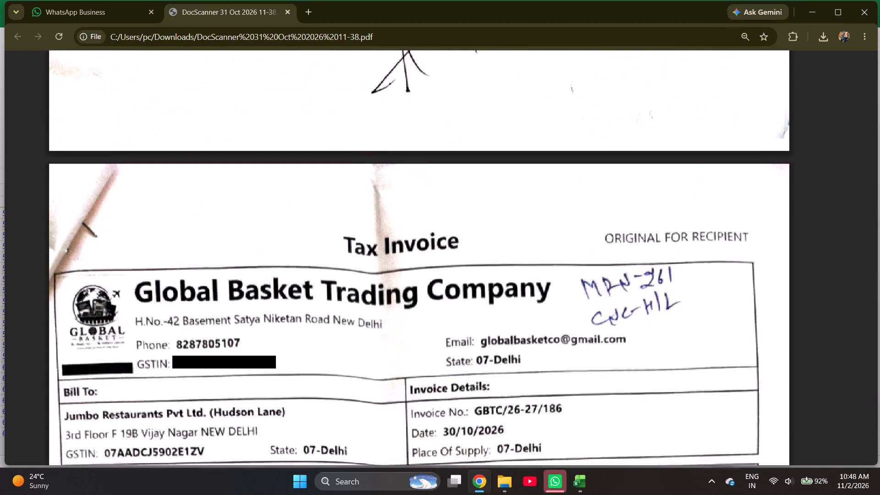
pyautogui.scroll(-3, 159, 114)
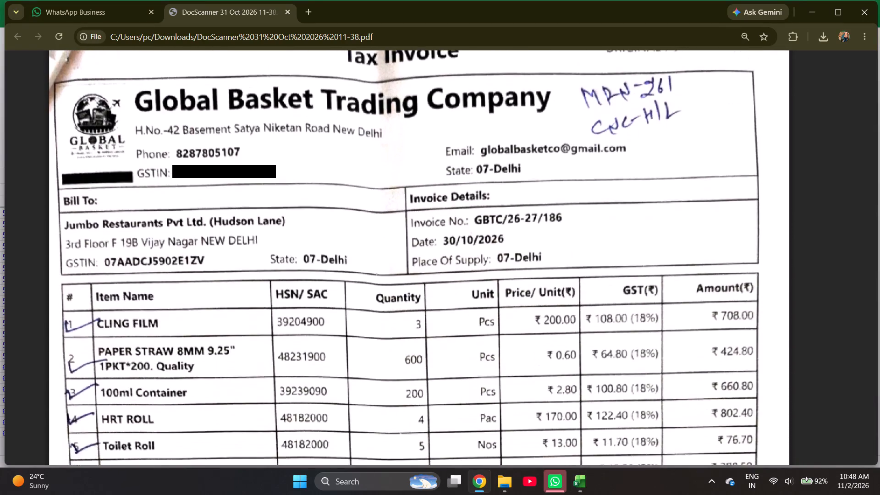
pyautogui.scroll(-1, 159, 114)
pyautogui.hotkey('alt', 'Tab')
pyautogui.hotkey('ctrl', 'd')
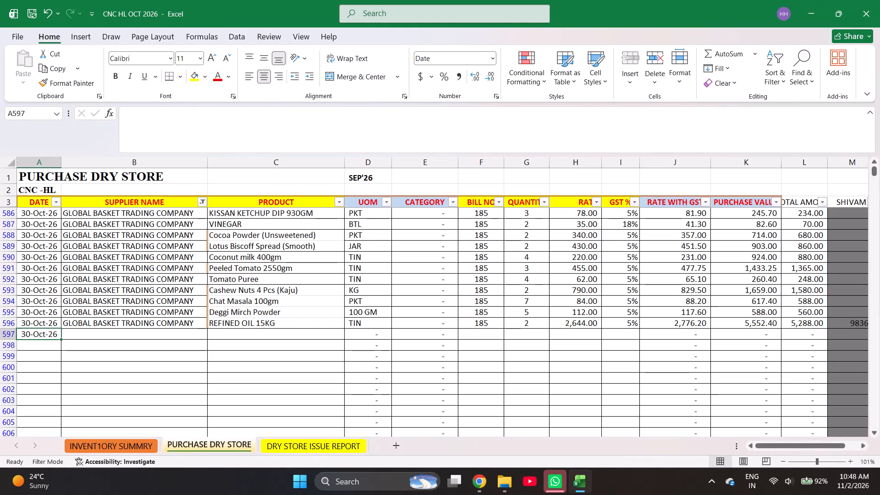
pyautogui.press('Right')
pyautogui.hotkey('ctrl', 'd')
# Enter the first two items of invoice 186 as products CLING WRAP in row 597 and paper straw in row 598.
pyautogui.press('Right')
pyautogui.hotkey('alt', 'Tab')
pyautogui.hotkey('alt', 'Tab')
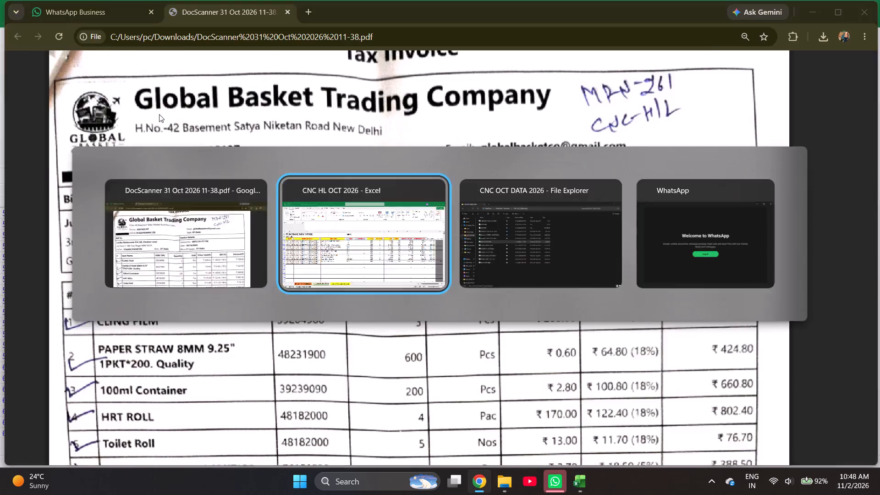
pyautogui.write('CLING')
pyautogui.press('space')
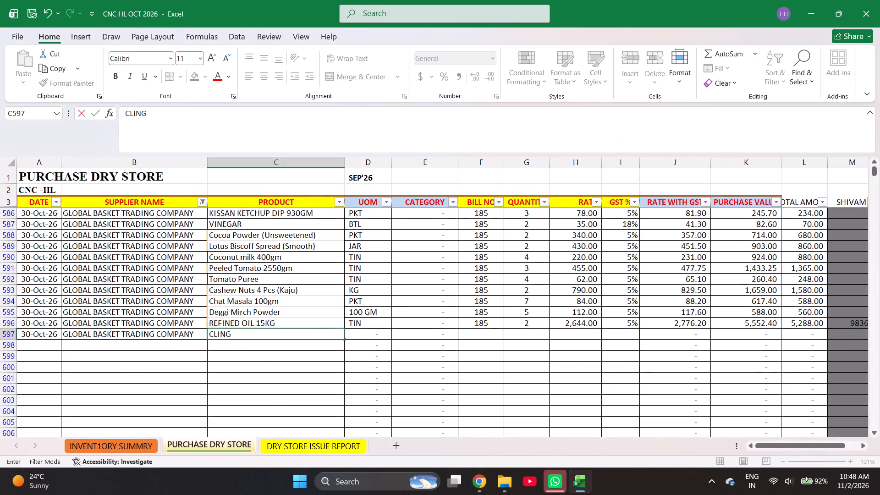
pyautogui.write('WR')
pyautogui.press('Return')
pyautogui.hotkey('alt', 'Tab')
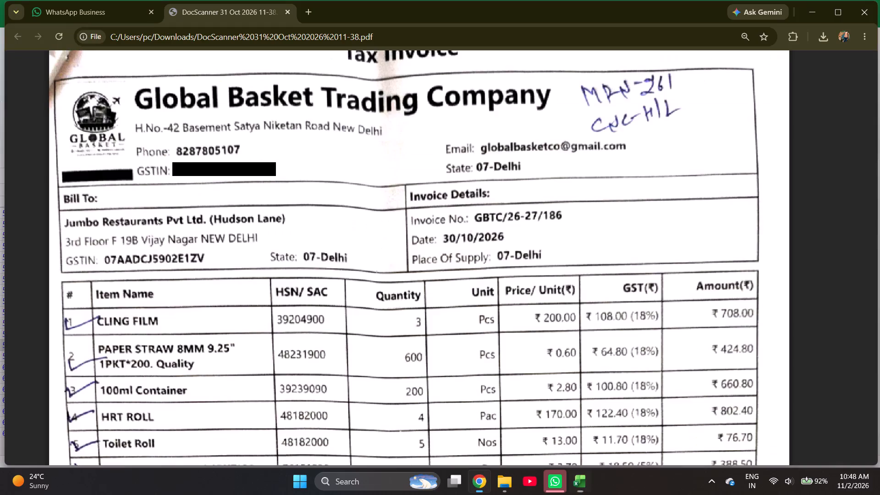
pyautogui.hotkey('alt', 'Tab')
pyautogui.write('PAPER S')
pyautogui.press('Return')
# Enter the invoice's 100ml Container as product 100 ML Dip Cup With Lid in row 599.
pyautogui.hotkey('alt', 'Tab')
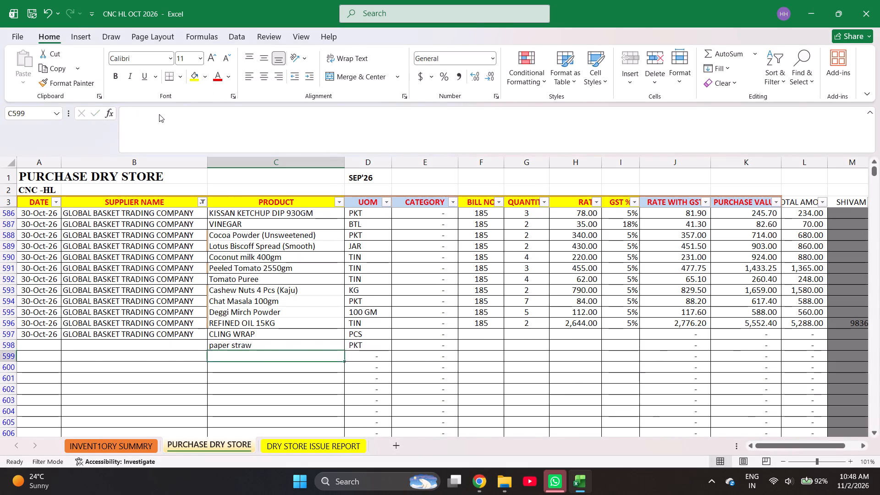
pyautogui.hotkey('alt', 'Tab')
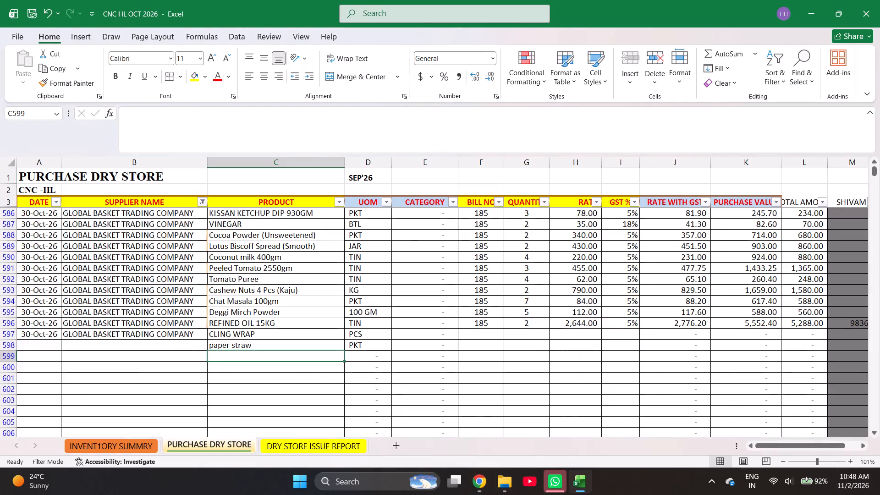
pyautogui.write('100 ML')
pyautogui.press('space')
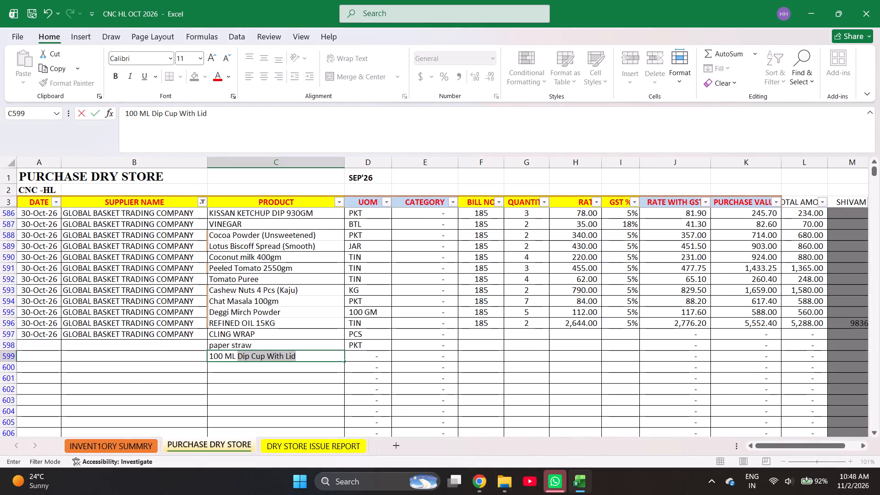
pyautogui.press('Return')
# Find HRT in the inventory summary sheet and copy the name Paper Roll (HRT) into the product column of row 600 in the purchase sheet.
pyautogui.hotkey('alt', 'Tab')
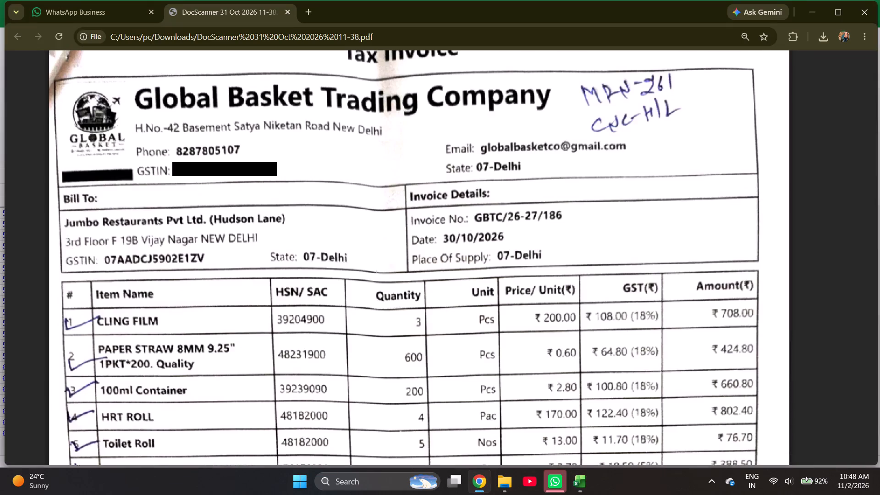
pyautogui.press('Down')
pyautogui.press('Down')
pyautogui.press('Down')
pyautogui.hotkey('alt', 'Tab')
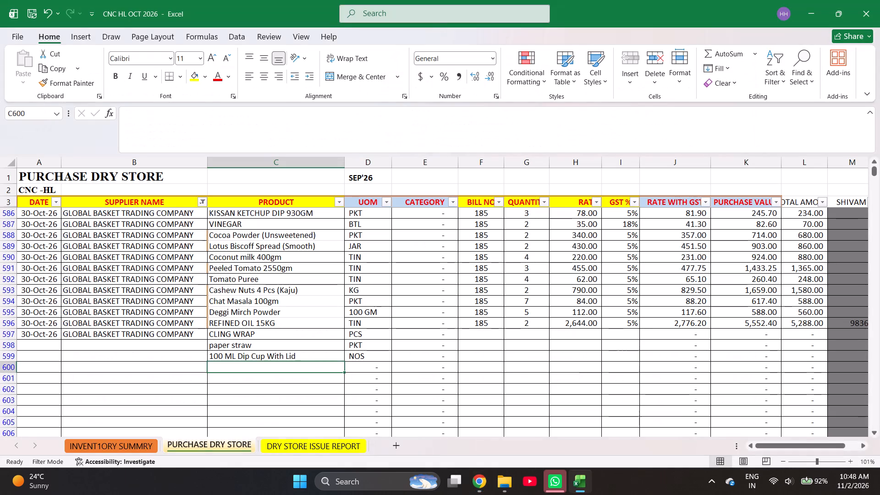
pyautogui.hotkey('ctrl', 'pageup')
pyautogui.hotkey('ctrl', 'f')
pyautogui.write('HRT')
pyautogui.press('Return')
pyautogui.press('Escape')
pyautogui.hotkey('ctrl', 'c')
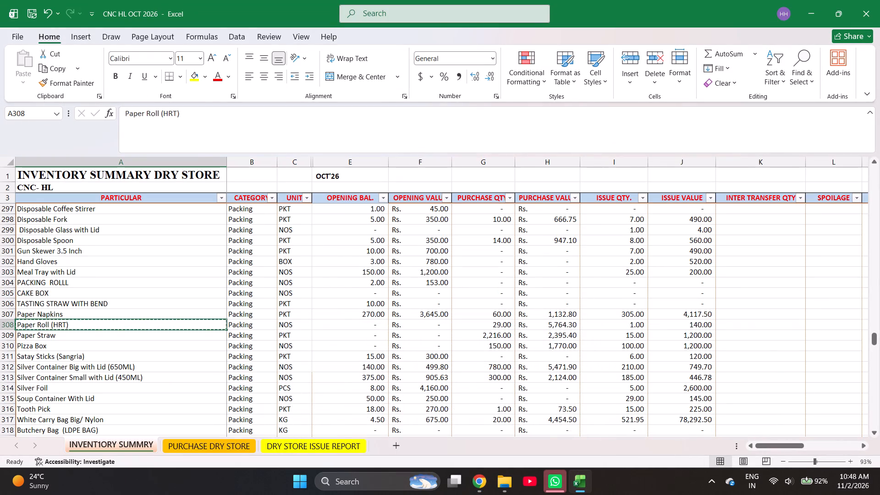
pyautogui.hotkey('ctrl', 'pagedown')
pyautogui.press('Return')
pyautogui.press('Return')
# Enter TOILET ROLL from the PDF invoice as the product in row 601.
pyautogui.hotkey('alt', 'Tab')
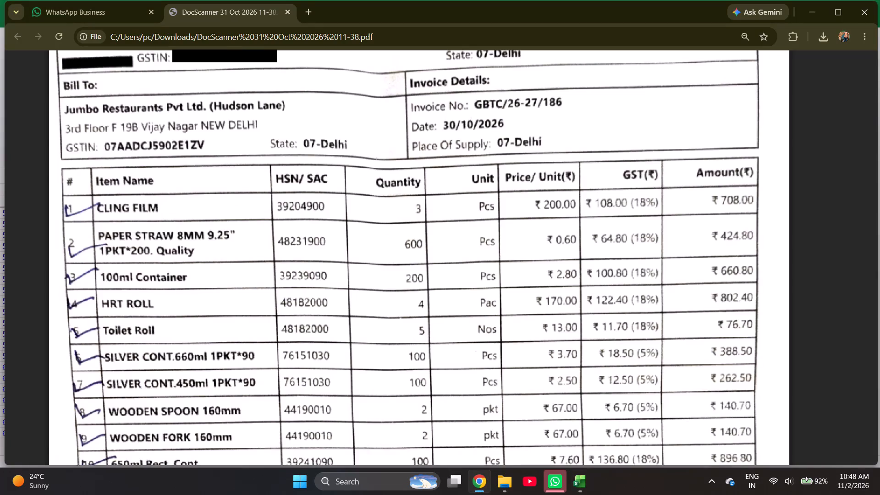
pyautogui.hotkey('alt', 'Tab')
pyautogui.write('TOILET')
pyautogui.press('space')
pyautogui.press('Return')
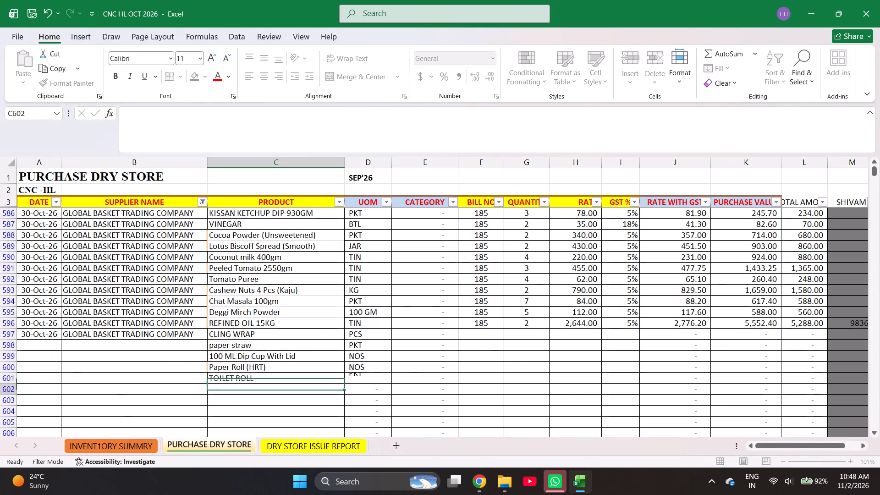
# Find SILV in the inventory summary sheet and copy both Silver Container with Lid names (650ML and 450ML) into product rows 602 and 603.
pyautogui.hotkey('alt', 'Tab')
pyautogui.hotkey('alt', 'Tab')
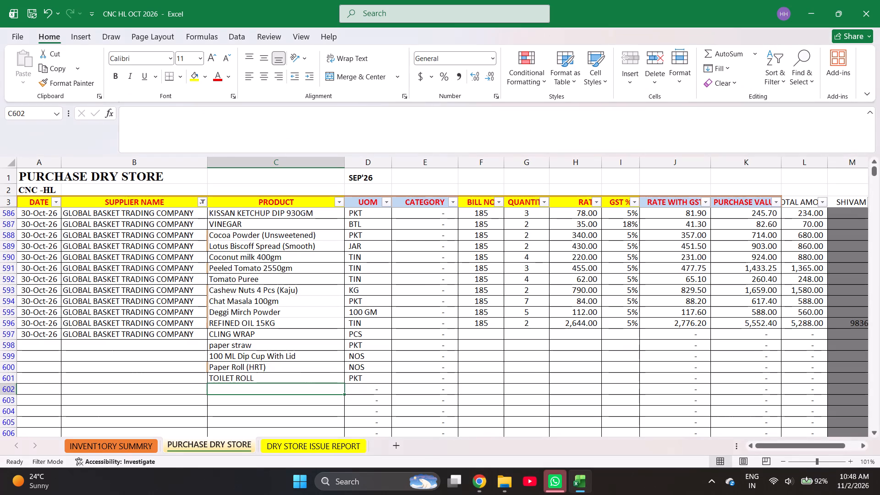
pyautogui.hotkey('ctrl', 'pageup')
pyautogui.hotkey('ctrl', 'f')
pyautogui.write('SILV')
pyautogui.press('Return')
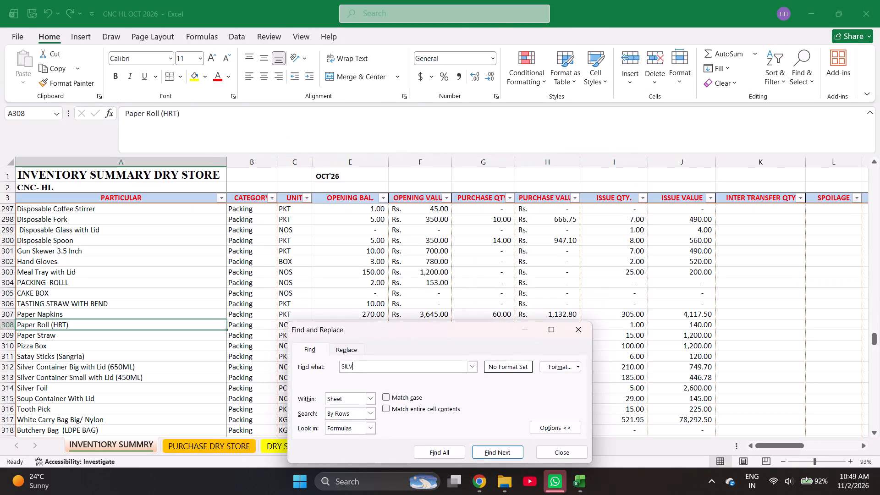
pyautogui.press('Escape')
pyautogui.hotkey('alt', 'Tab')
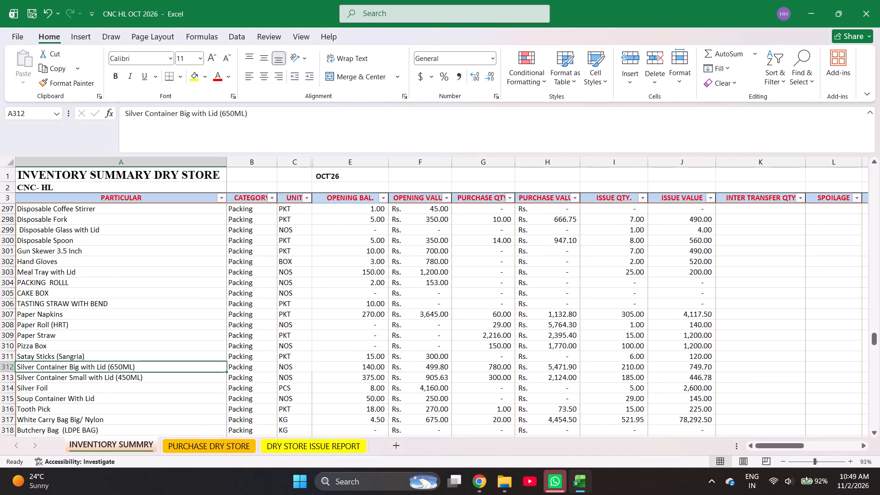
pyautogui.hotkey('alt', 'Tab')
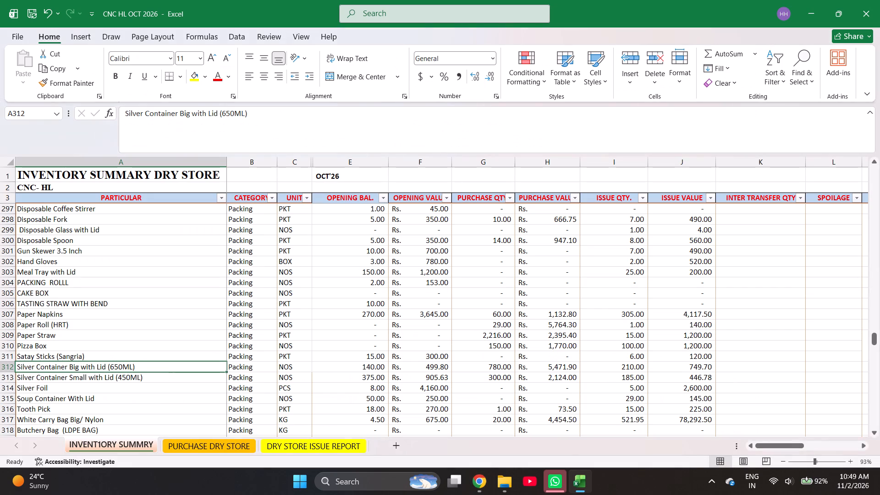
pyautogui.hotkey('shift', 'Down')
pyautogui.hotkey('ctrl', 'c')
pyautogui.hotkey('ctrl', 'pagedown')
pyautogui.press('Return')
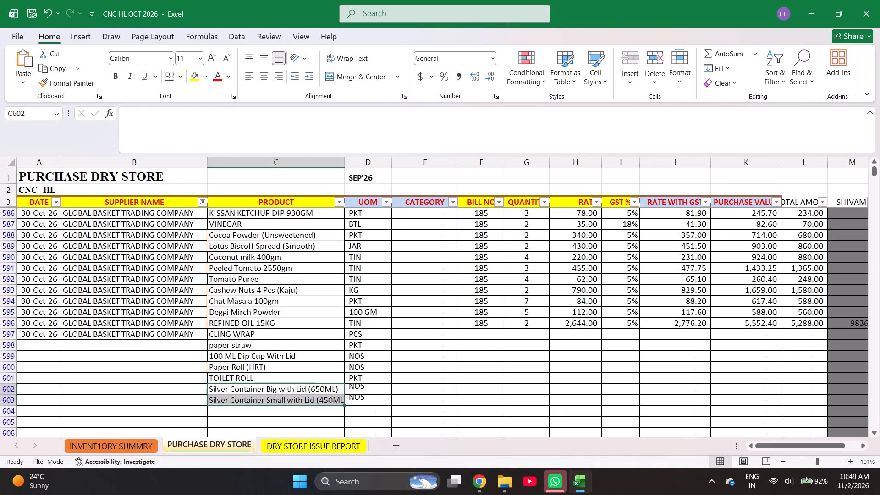
pyautogui.press('Return')
# For the invoice's wooden spoon, find DISP in the inventory summary sheet, copy the Disposable Spoon name and return to the purchase sheet.
pyautogui.hotkey('alt', 'Tab')
pyautogui.hotkey('alt', 'Tab')
pyautogui.press('Down')
pyautogui.press('Down')
pyautogui.hotkey('alt', 'Tab')
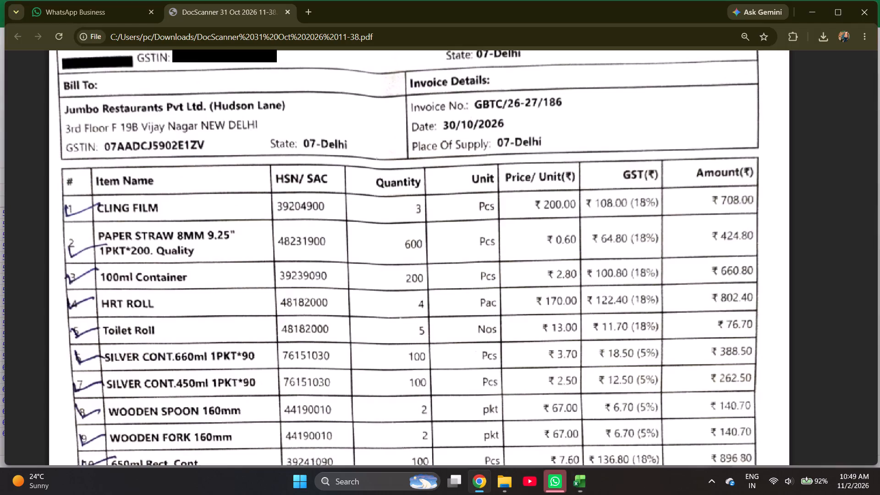
pyautogui.press('Down')
pyautogui.press('Down')
pyautogui.hotkey('alt', 'Tab')
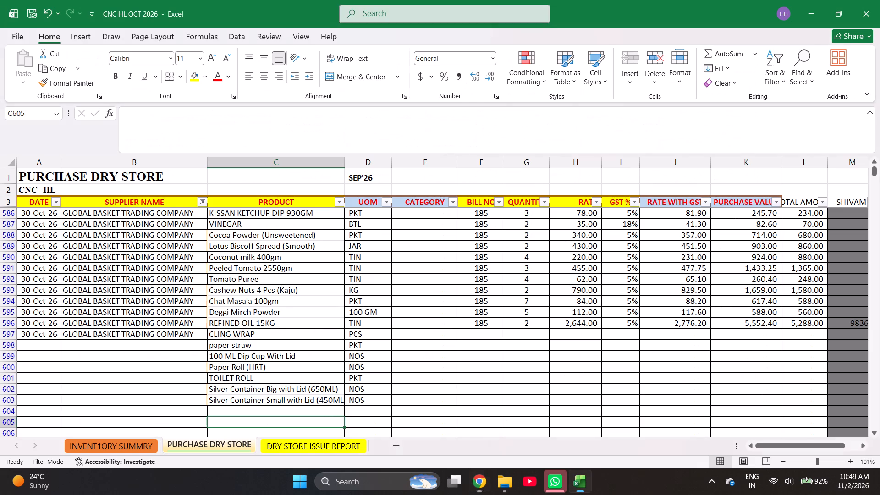
pyautogui.hotkey('ctrl', 'pageup')
pyautogui.press('Down')
pyautogui.hotkey('ctrl', 'f')
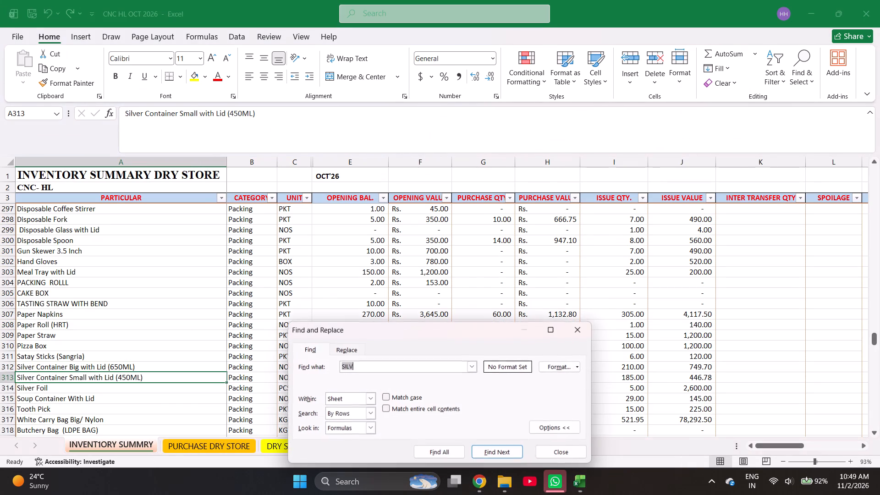
pyautogui.write('DIS')
pyautogui.press('p')
pyautogui.press('Return')
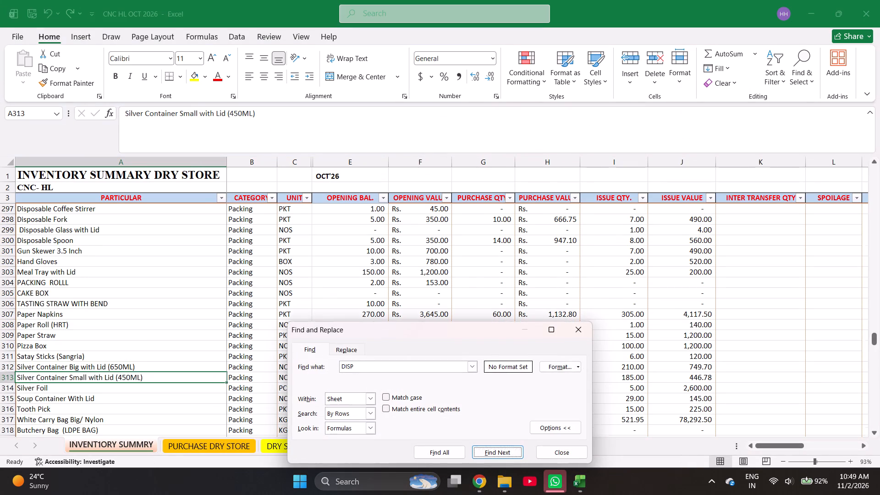
pyautogui.press('Escape')
pyautogui.hotkey('ctrl', 'f')
pyautogui.press('Return')
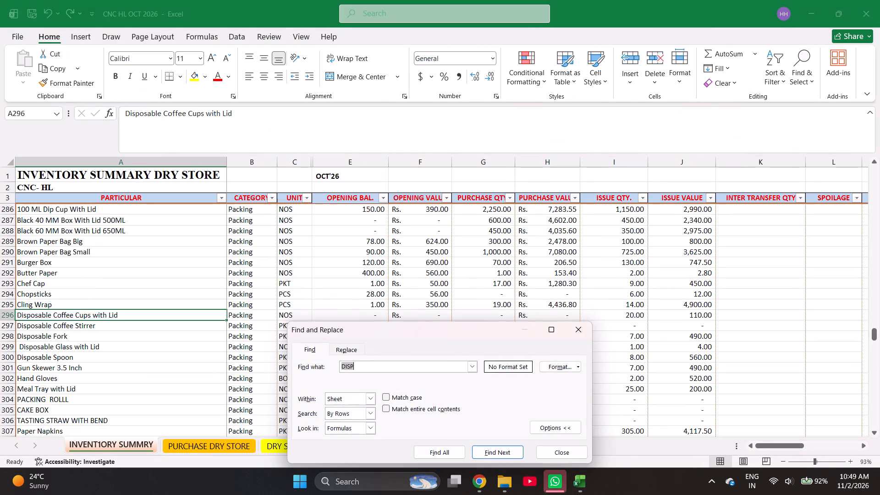
pyautogui.press('Return')
pyautogui.press('Return')
pyautogui.press('Escape')
pyautogui.hotkey('alt', 'Tab')
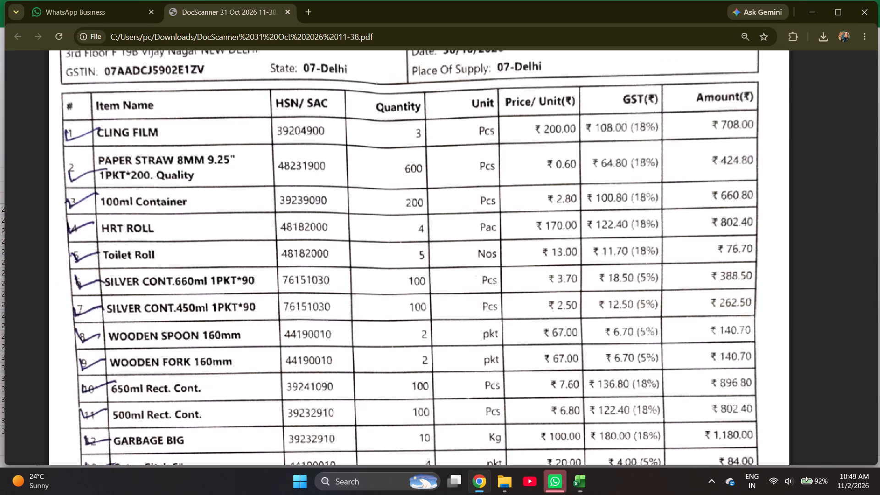
pyautogui.hotkey('alt', 'Tab')
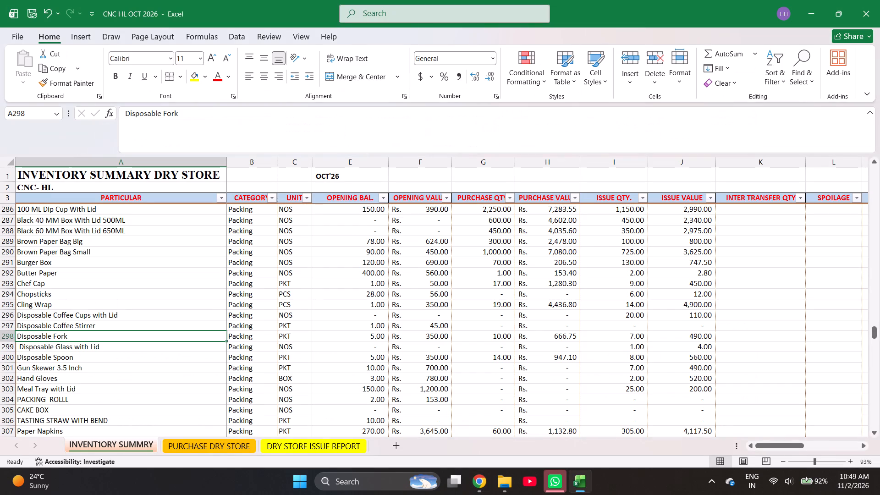
pyautogui.press('Down')
pyautogui.press('Down')
pyautogui.hotkey('ctrl', 'c')
pyautogui.hotkey('ctrl', 'pagedown')
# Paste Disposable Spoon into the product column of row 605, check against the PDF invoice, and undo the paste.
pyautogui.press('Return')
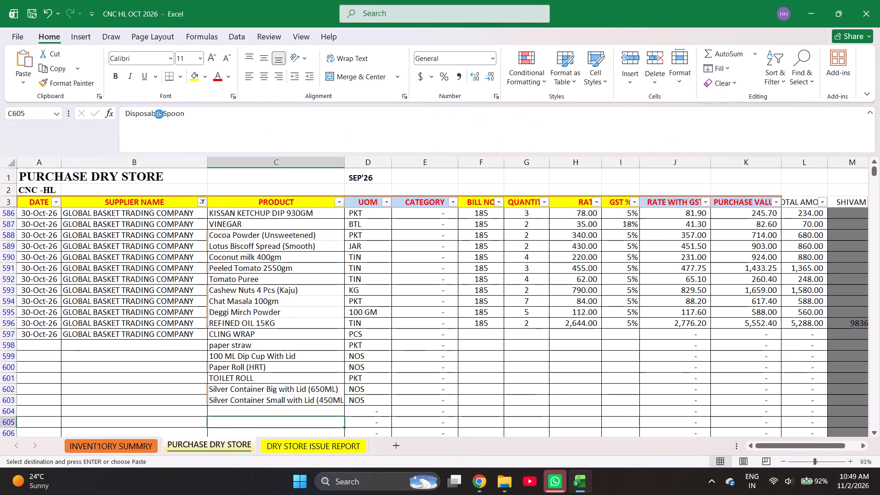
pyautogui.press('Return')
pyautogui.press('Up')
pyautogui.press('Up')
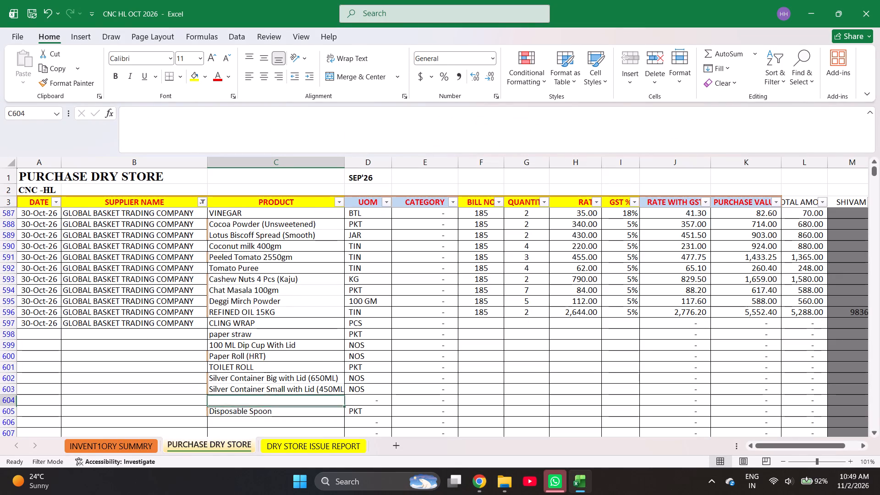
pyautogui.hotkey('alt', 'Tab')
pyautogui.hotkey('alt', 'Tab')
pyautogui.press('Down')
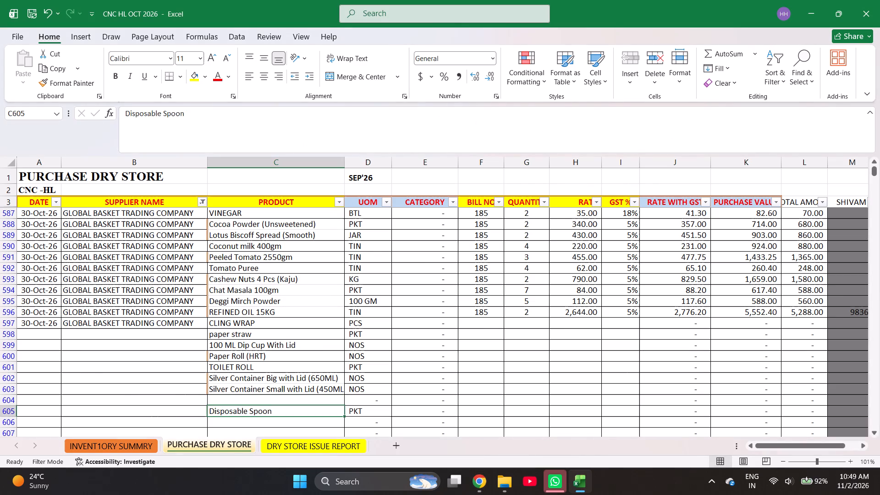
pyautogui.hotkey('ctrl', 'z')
# Paste the copied Disposable Spoon name into the product column of row 604.
pyautogui.press('Up')
pyautogui.press('Return')
pyautogui.press('Return')
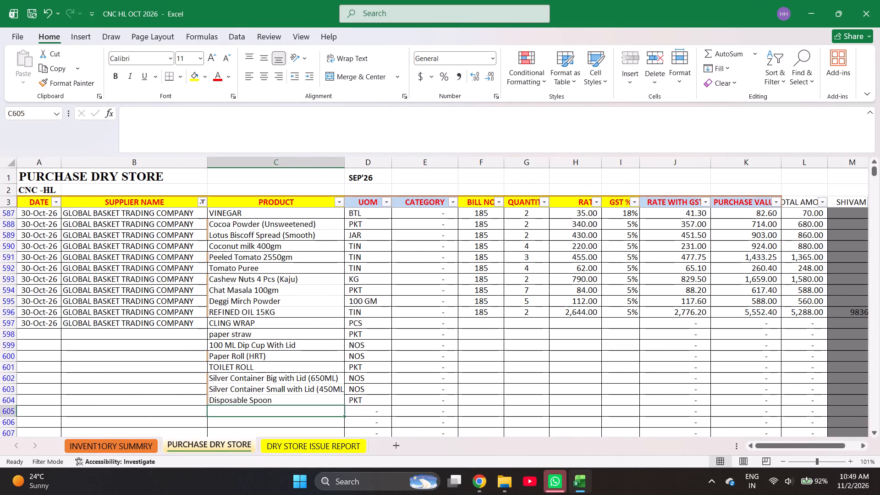
# For the invoice's wooden fork, copy the name Disposable Fork from the inventory summary sheet into the product column of row 605.
pyautogui.hotkey('alt', 'Tab')
pyautogui.hotkey('alt', 'Tab')
pyautogui.hotkey('ctrl', 'pageup')
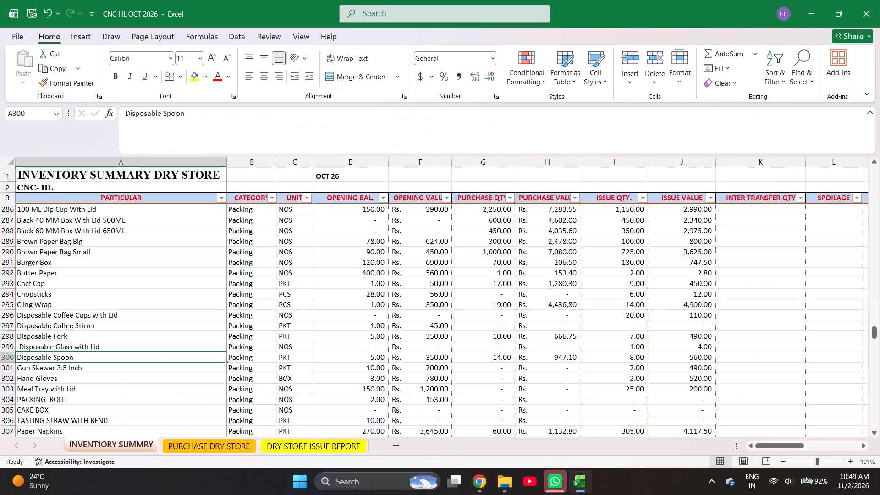
pyautogui.press('Down')
pyautogui.press('Down')
pyautogui.press('Up')
pyautogui.press('Up')
pyautogui.press('Up')
pyautogui.press('Up')
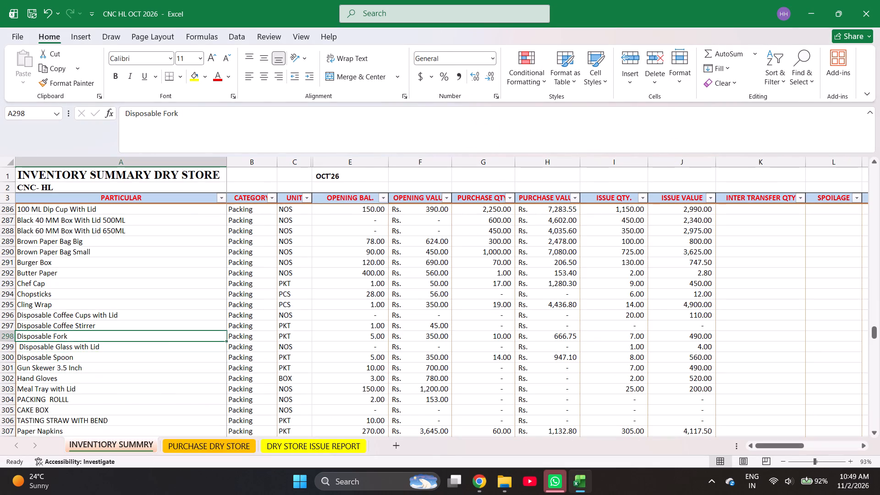
pyautogui.hotkey('ctrl', 'c')
pyautogui.hotkey('ctrl', 'pagedown')
pyautogui.press('Return')
pyautogui.press('Return')
# Switch back to the PDF invoice and show the hidden system tray icons.
pyautogui.hotkey('alt', 'Tab')
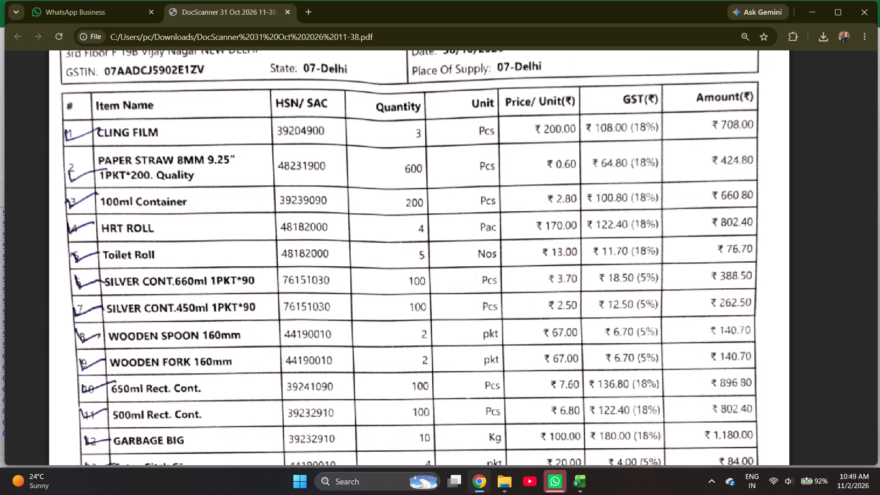
pyautogui.click(714, 478)
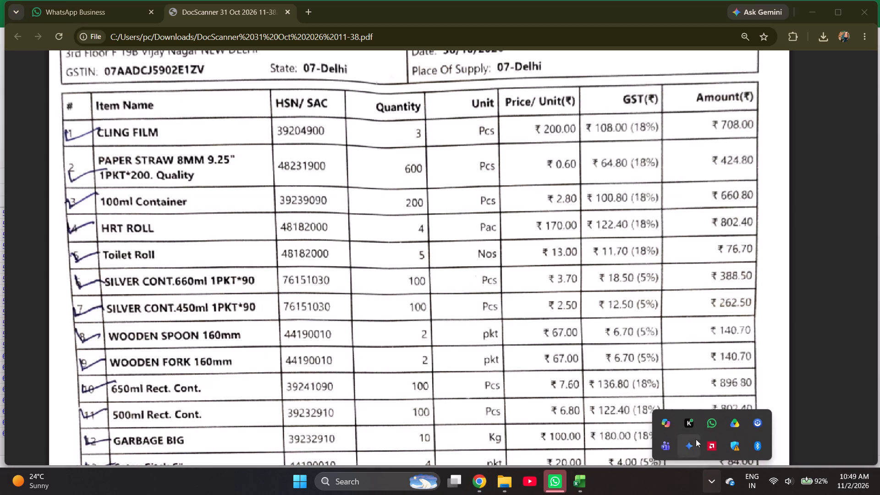
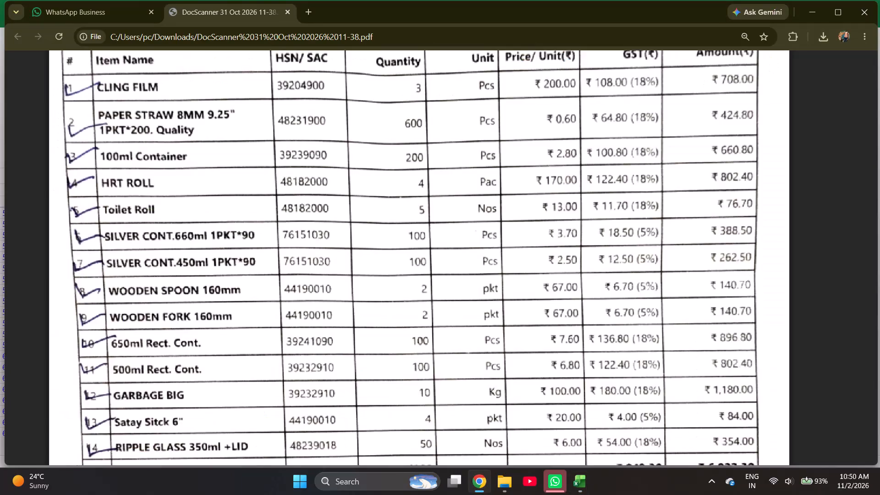
# For the invoice's 650ml rectangular container, search the inventory summary for BOX and copy the name Black 60 MM Box With Lid 650ML.
pyautogui.press('Down')
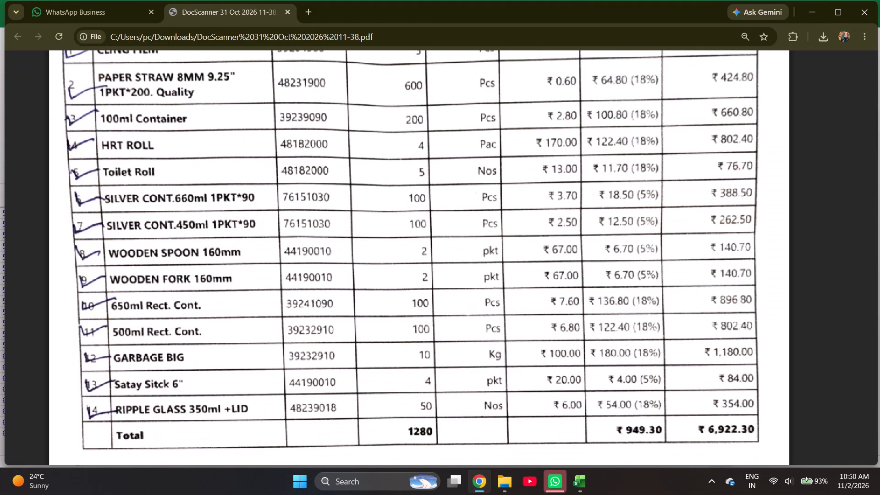
pyautogui.hotkey('alt', 'Tab')
pyautogui.hotkey('alt', 'Tab')
pyautogui.hotkey('alt', 'Tab')
pyautogui.hotkey('ctrl', 'pageup')
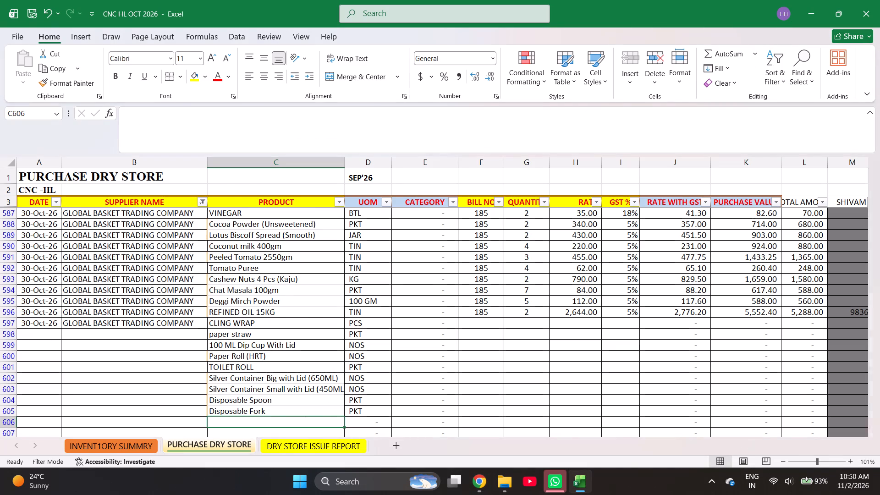
pyautogui.hotkey('ctrl', 'f')
pyautogui.write('BOX')
pyautogui.press('space')
pyautogui.press('Return')
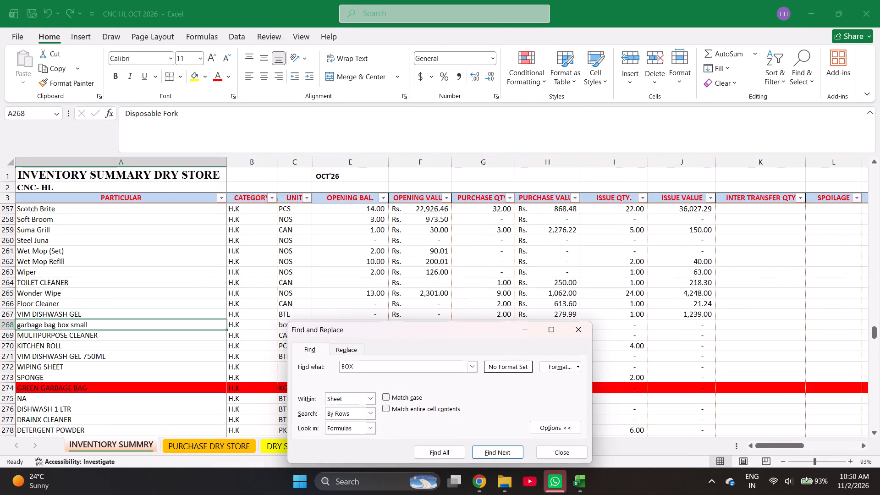
pyautogui.press('Return')
pyautogui.press('Escape')
pyautogui.hotkey('alt', 'Tab')
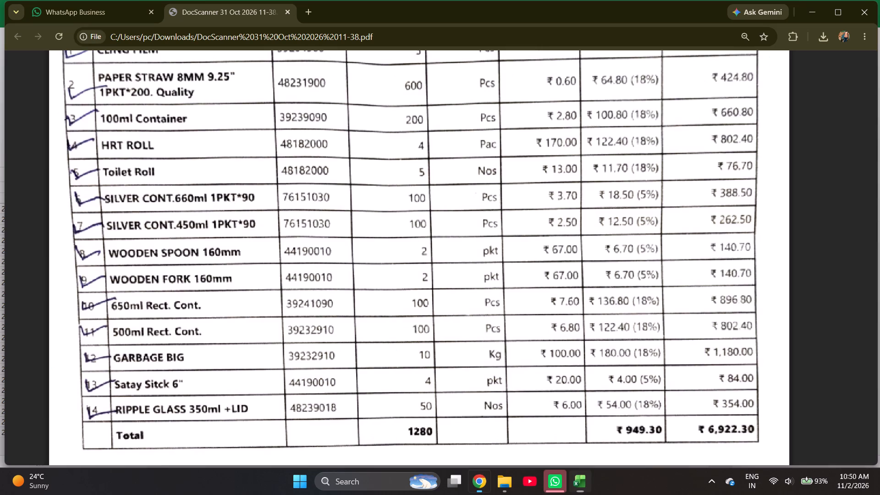
pyautogui.hotkey('alt', 'Tab')
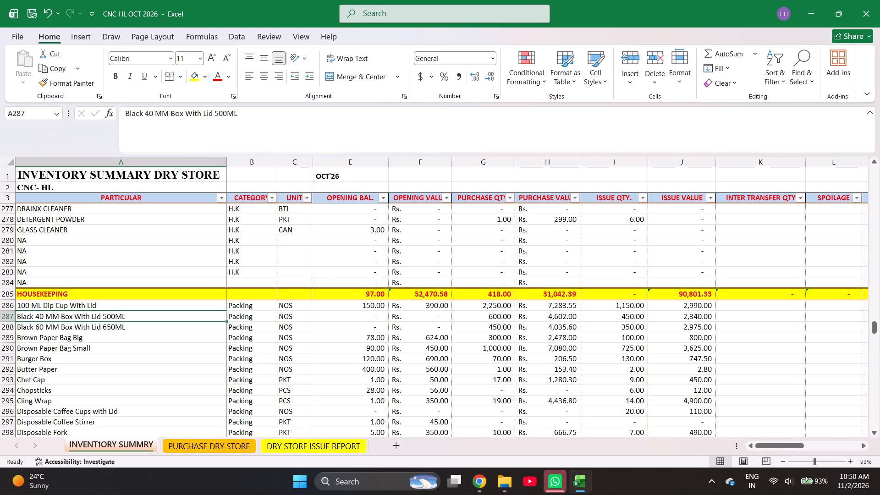
pyautogui.press('Down')
pyautogui.hotkey('ctrl', 'c')
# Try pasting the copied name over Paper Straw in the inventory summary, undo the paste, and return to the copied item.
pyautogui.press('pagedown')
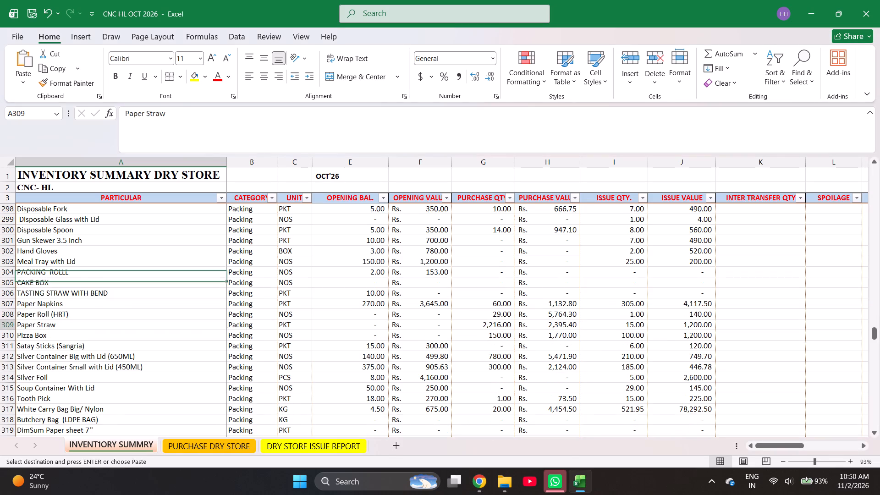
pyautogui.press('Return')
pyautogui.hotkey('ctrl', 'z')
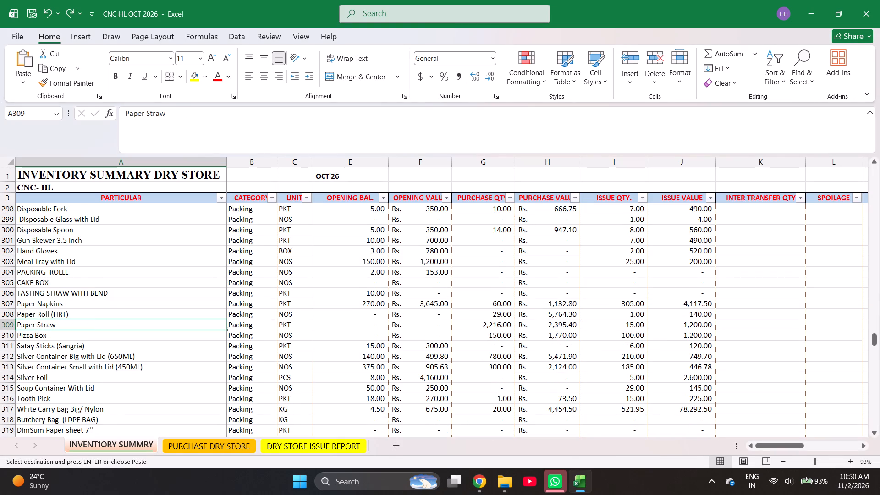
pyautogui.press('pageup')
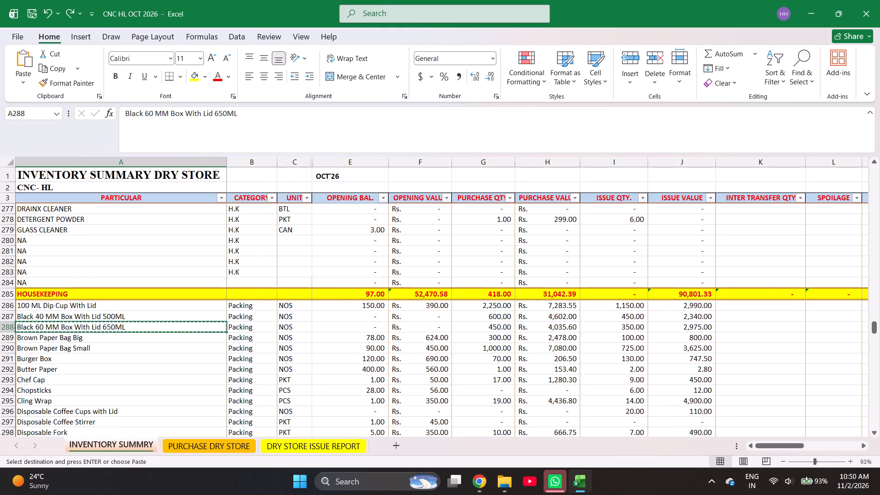
# Paste the copied Black 60 MM Box With Lid 650ML name into the product column of row 606 in the purchase sheet.
pyautogui.hotkey('ctrl', 'pagedown')
pyautogui.press('Return')
pyautogui.press('Return')
# For the invoice's 500ml rectangular container, copy Black 40 MM Box With Lid 500ML from the inventory summary into the product column of row 607.
pyautogui.hotkey('alt', 'Tab')
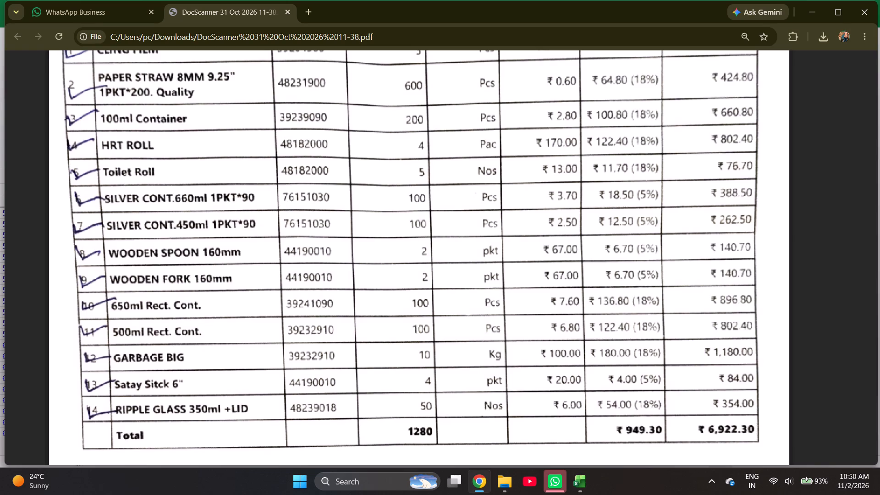
pyautogui.hotkey('alt', 'Tab')
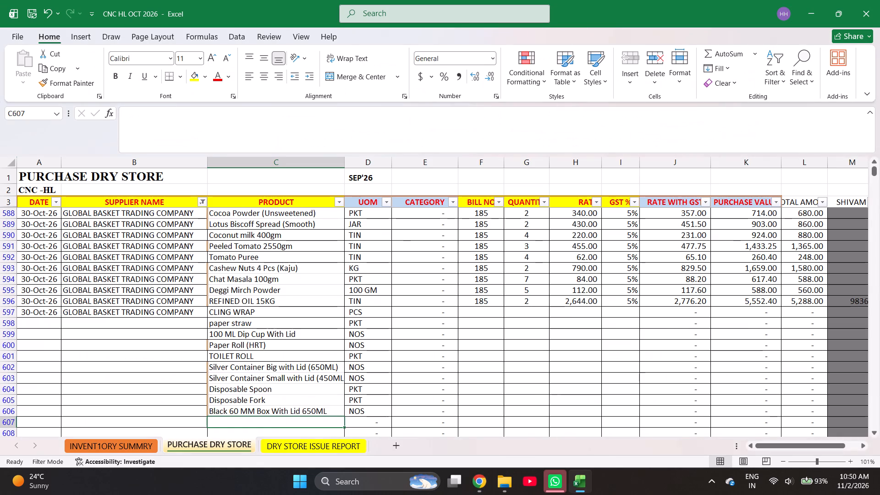
pyautogui.hotkey('ctrl', 'pageup')
pyautogui.press('Up')
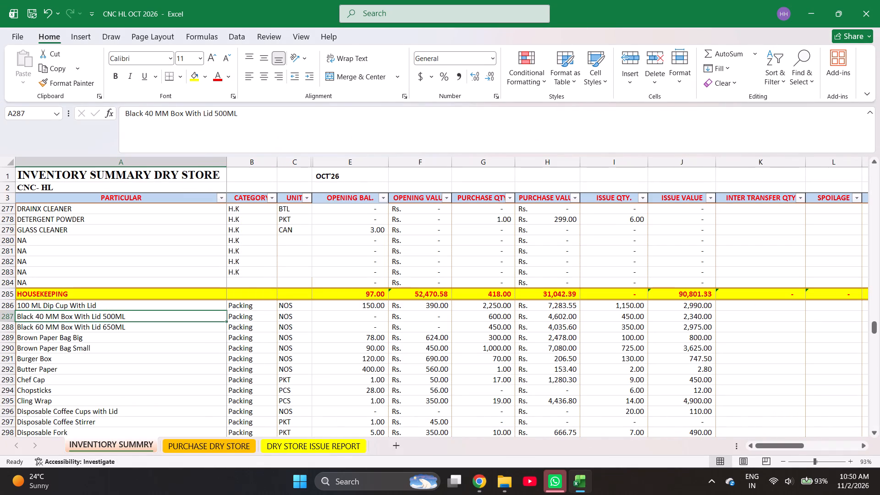
pyautogui.hotkey('ctrl', 'c')
pyautogui.hotkey('ctrl', 'pagedown')
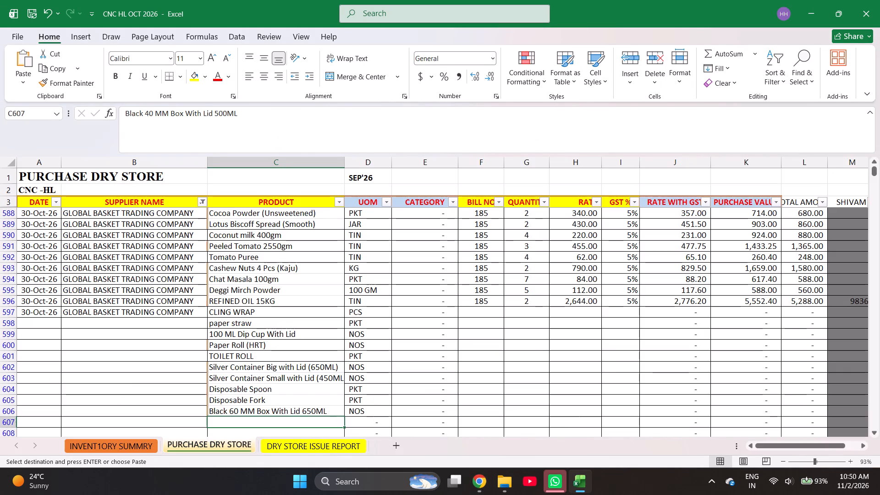
pyautogui.press('Return')
pyautogui.press('Return')
# For the invoice's big garbage item, search the inventory summary for GARB and copy Garbage Bag Big into the product column of row 608.
pyautogui.hotkey('alt', 'Tab')
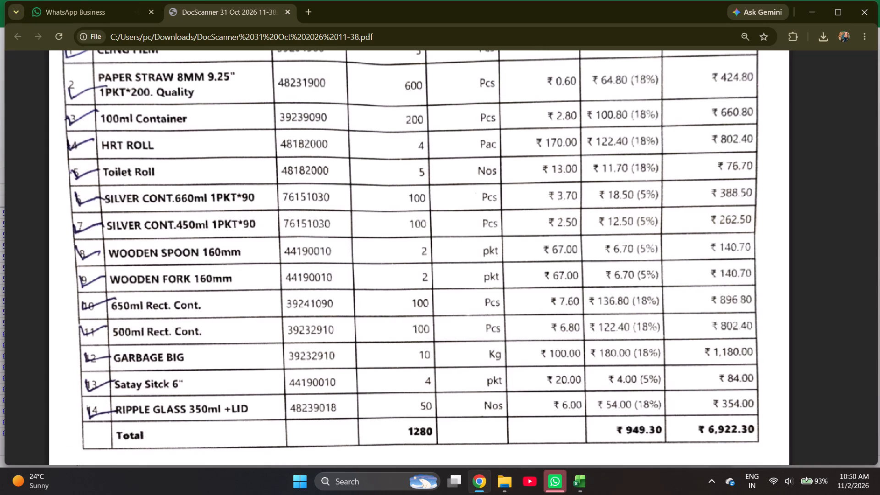
pyautogui.hotkey('alt', 'Tab')
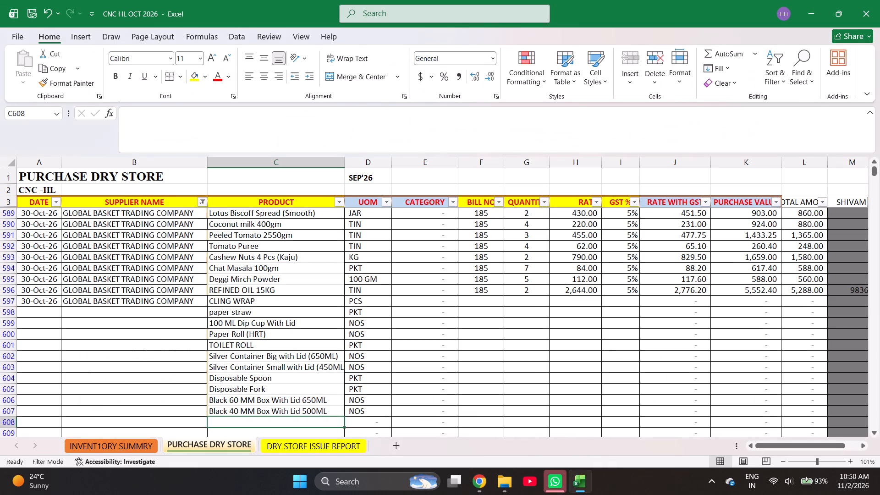
pyautogui.hotkey('alt', 'Tab')
pyautogui.hotkey('alt', 'Tab')
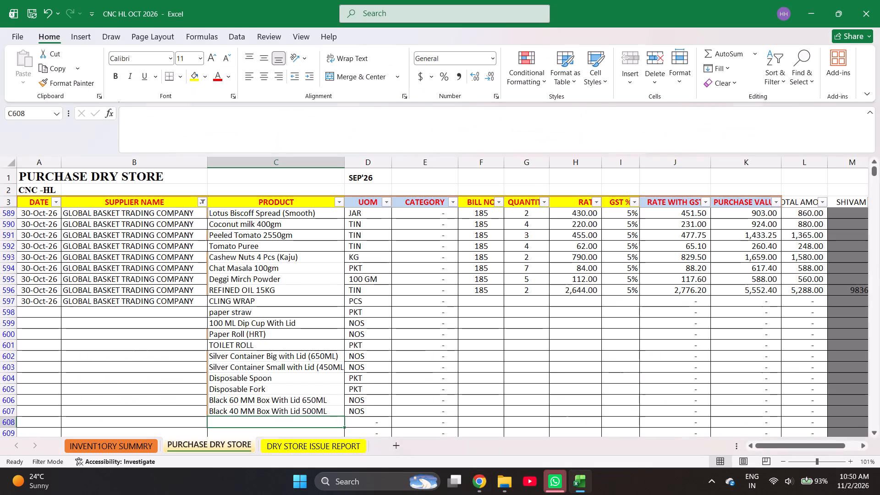
pyautogui.hotkey('ctrl', 'pageup')
pyautogui.hotkey('ctrl', 'f')
pyautogui.write('GARB')
pyautogui.press('Return')
pyautogui.press('Escape')
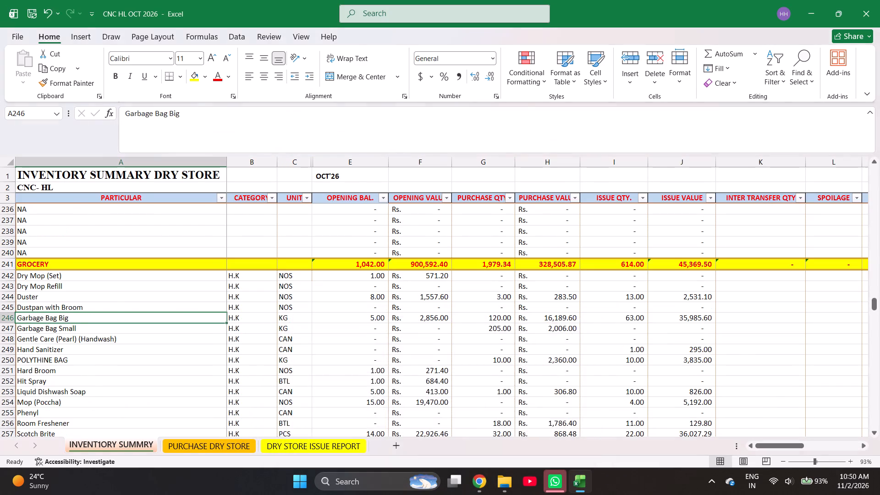
pyautogui.hotkey('alt', 'Tab')
pyautogui.hotkey('alt', 'Tab')
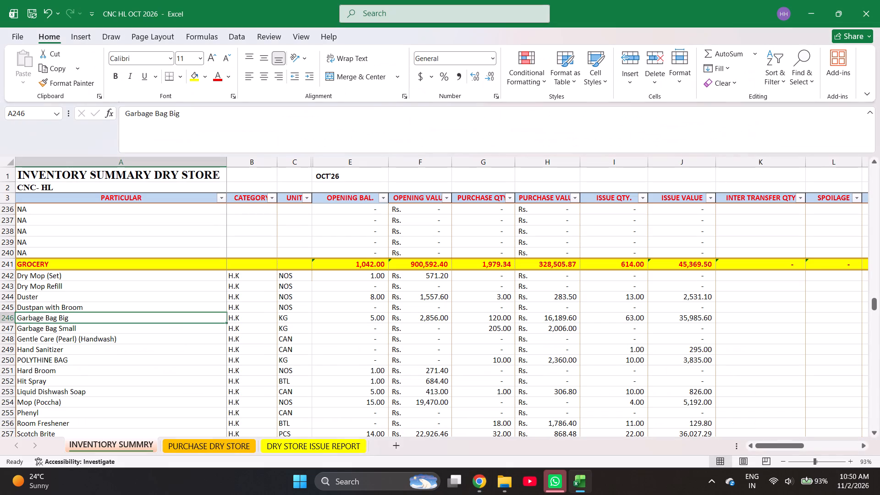
pyautogui.hotkey('ctrl', 'c')
pyautogui.hotkey('ctrl', 'pagedown')
pyautogui.press('Return')
pyautogui.press('Return')
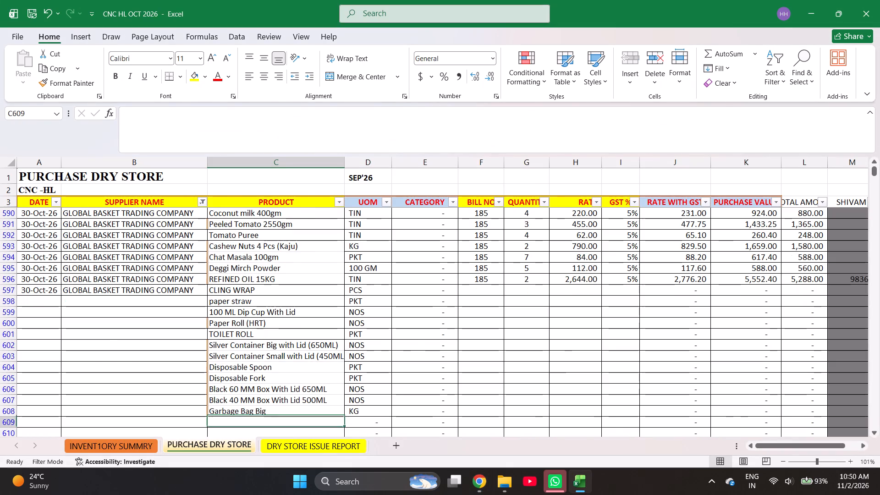
# For the invoice's satay stick, search the inventory summary for SAT and copy Satay Sticks (Sangria) into the product column of row 609.
pyautogui.hotkey('alt', 'Tab')
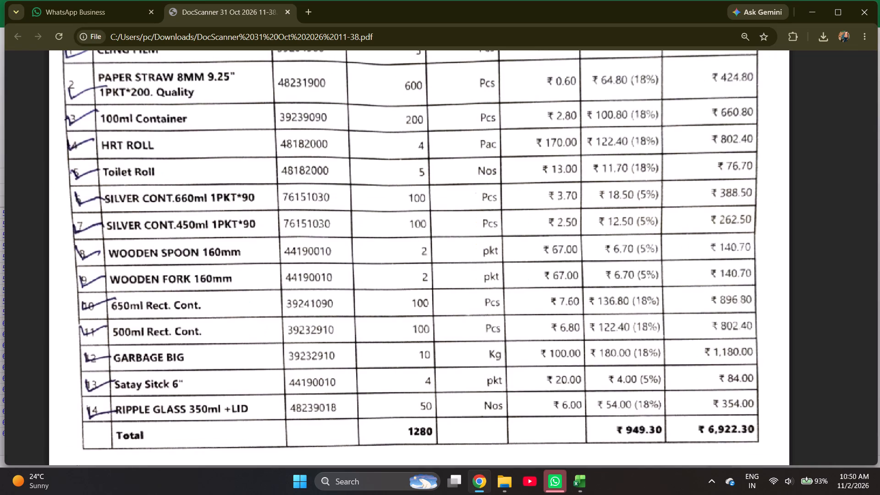
pyautogui.hotkey('alt', 'Tab')
pyautogui.hotkey('ctrl', 'pageup')
pyautogui.hotkey('ctrl', 'f')
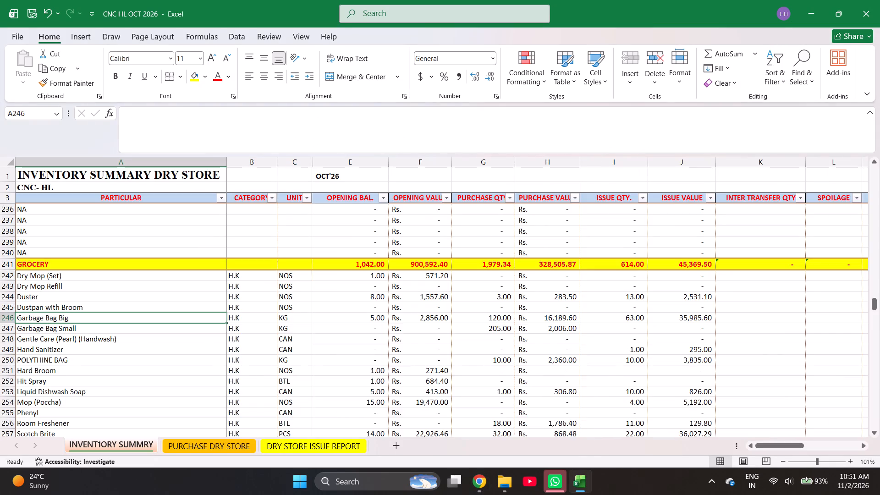
pyautogui.write('SATY')
pyautogui.press('Return')
pyautogui.press('Return')
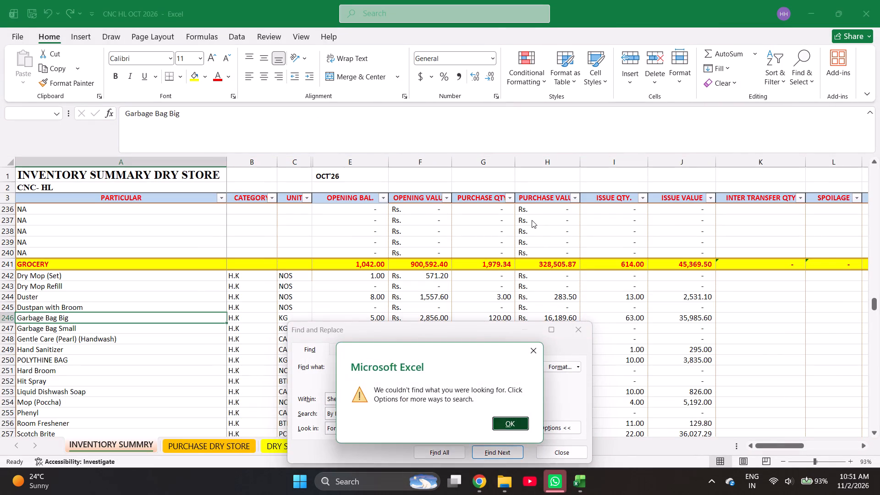
pyautogui.press('BackSpace')
pyautogui.press('Return')
pyautogui.press('Escape')
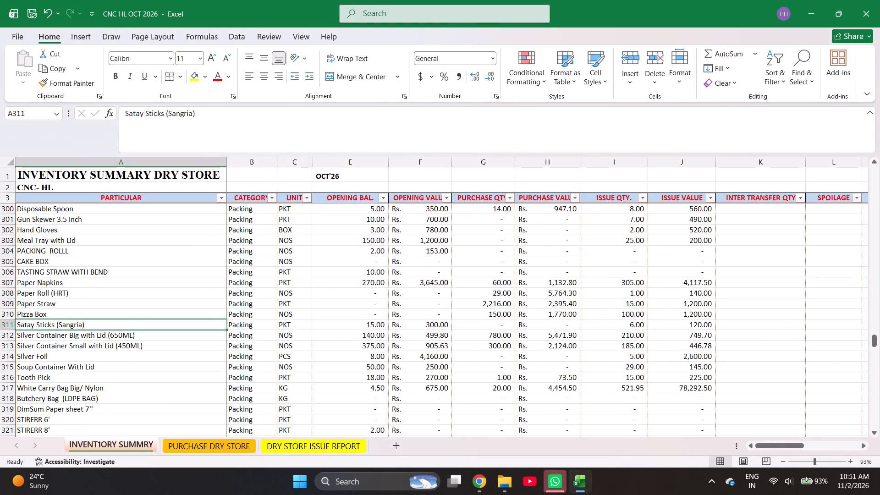
pyautogui.hotkey('ctrl', 'c')
pyautogui.hotkey('ctrl', 'pagedown')
pyautogui.press('Return')
pyautogui.press('Return')
# For the invoice's 350ml ripple glass, search the inventory summary for DISP and copy Disposable Glass 350 into the product column of row 610.
pyautogui.hotkey('alt', 'Tab')
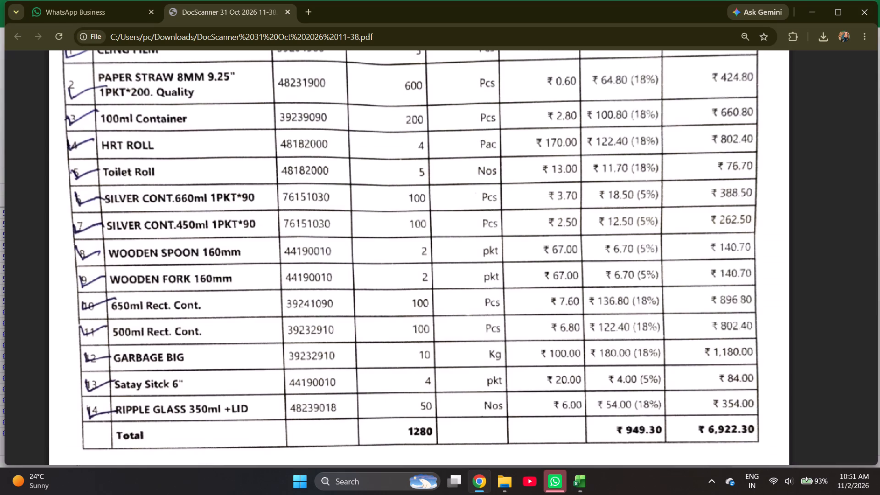
pyautogui.hotkey('alt', 'Tab')
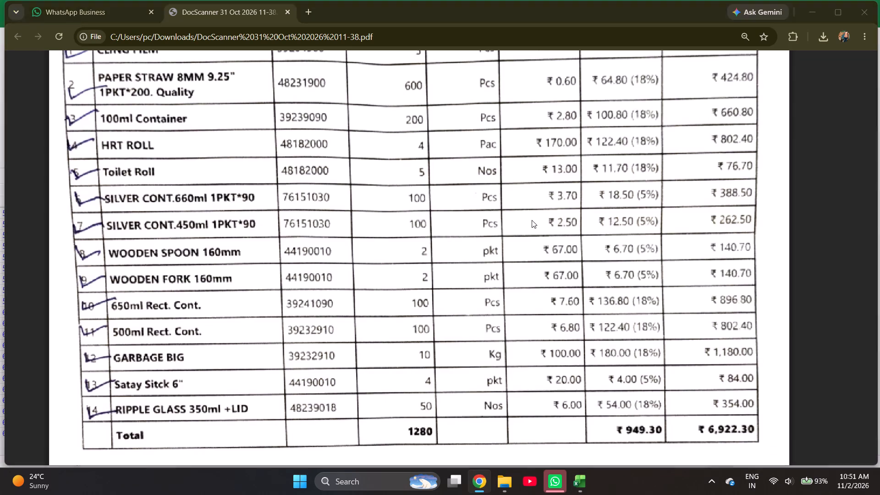
pyautogui.hotkey('ctrl', 'pageup')
pyautogui.hotkey('ctrl', 'f')
pyautogui.write('DISP')
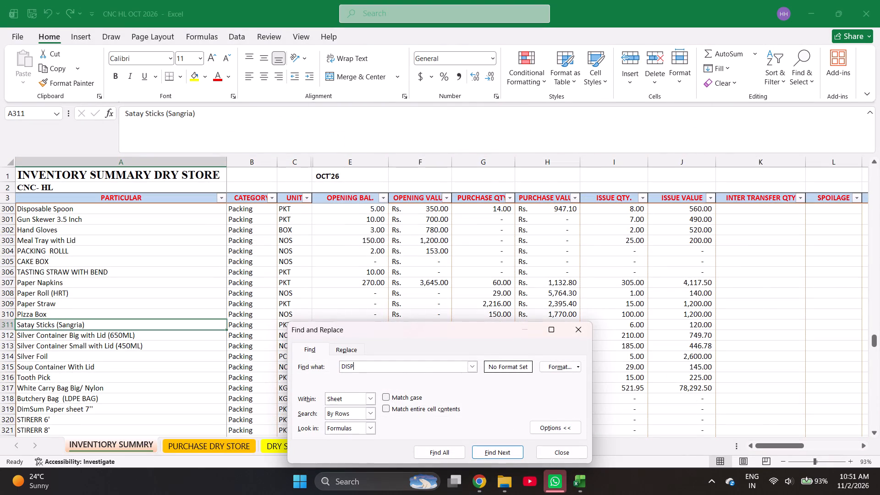
pyautogui.press('Return')
pyautogui.press('Escape')
pyautogui.hotkey('ctrl', 'c')
pyautogui.hotkey('ctrl', 'pagedown')
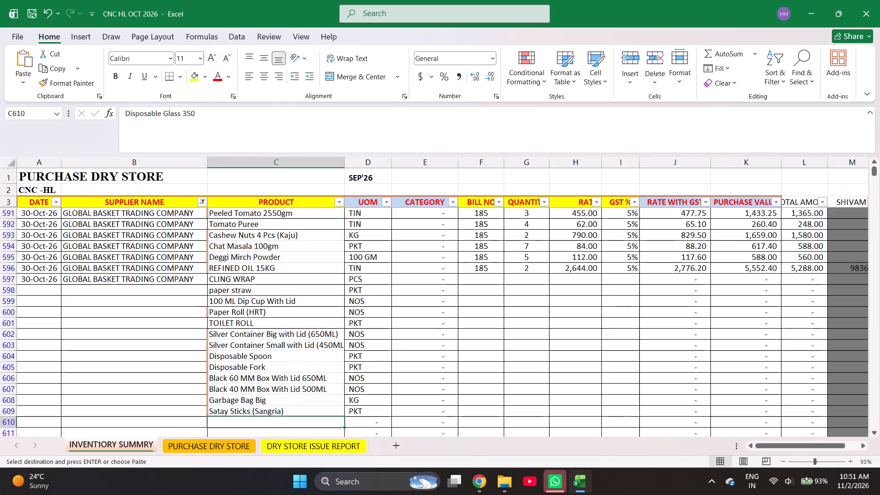
pyautogui.press('Return')
pyautogui.press('Return')
# Check the 14 listed products and the invoice header, and enter bill number 186 for CLING WRAP in row 597.
pyautogui.hotkey('alt', 'Tab')
pyautogui.hotkey('alt', 'Tab')
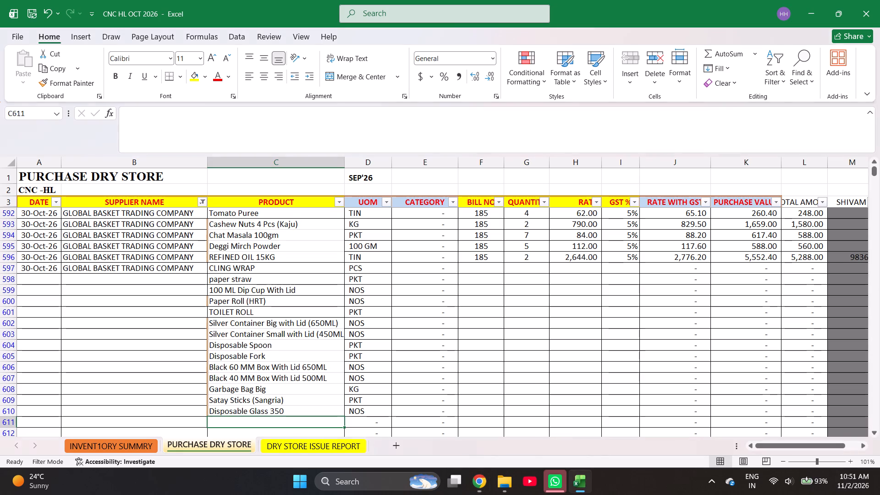
pyautogui.press('Left')
pyautogui.hotkey('ctrl', 'Up')
pyautogui.press('Right')
pyautogui.hotkey('ctrl', 'shift', 'Down')
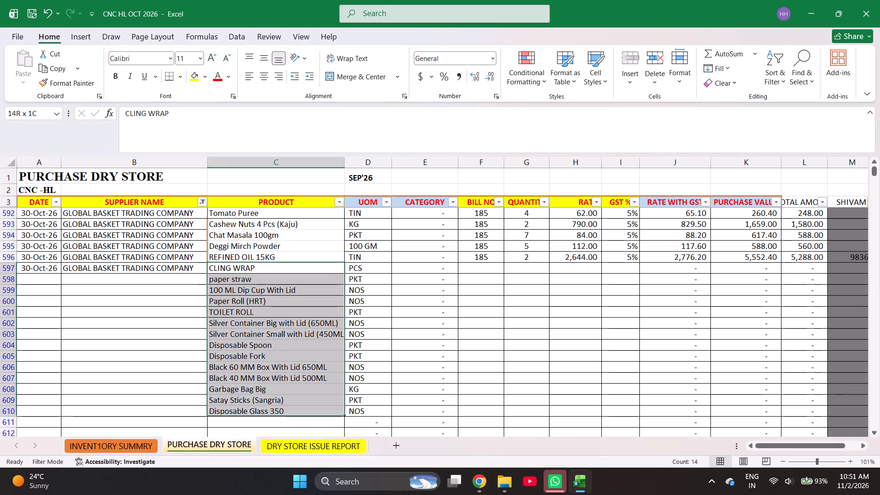
pyautogui.press('Right')
pyautogui.press('Right')
pyautogui.press('Right')
pyautogui.hotkey('alt', 'Tab')
pyautogui.press('Up')
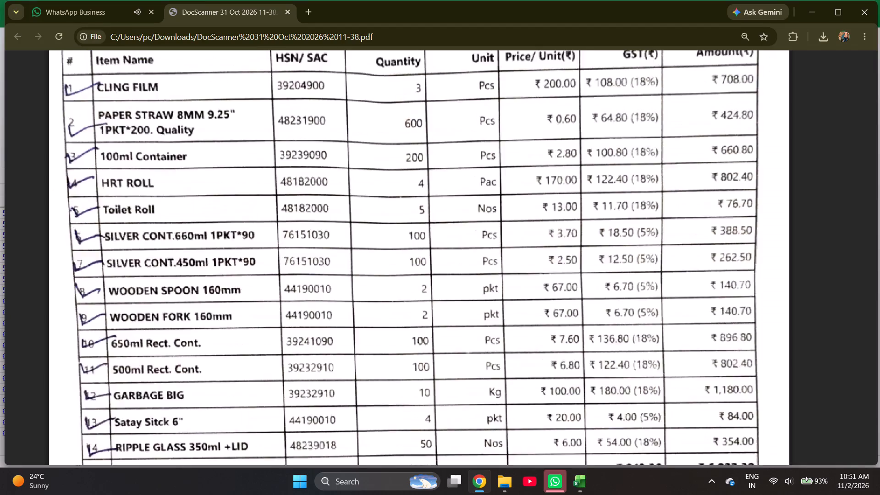
pyautogui.press('Up')
pyautogui.press('Up')
pyautogui.press('Up')
pyautogui.press('Up')
pyautogui.press('Up')
pyautogui.press('Up')
pyautogui.press('Up')
pyautogui.press('Up')
pyautogui.press('Up')
pyautogui.press('Down')
pyautogui.hotkey('alt', 'Tab')
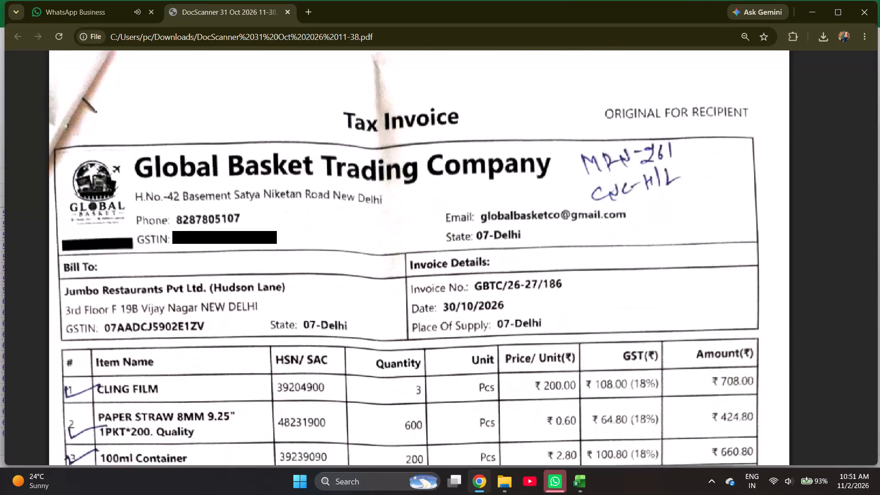
pyautogui.write('186')
pyautogui.press('Return')
pyautogui.press('Up')
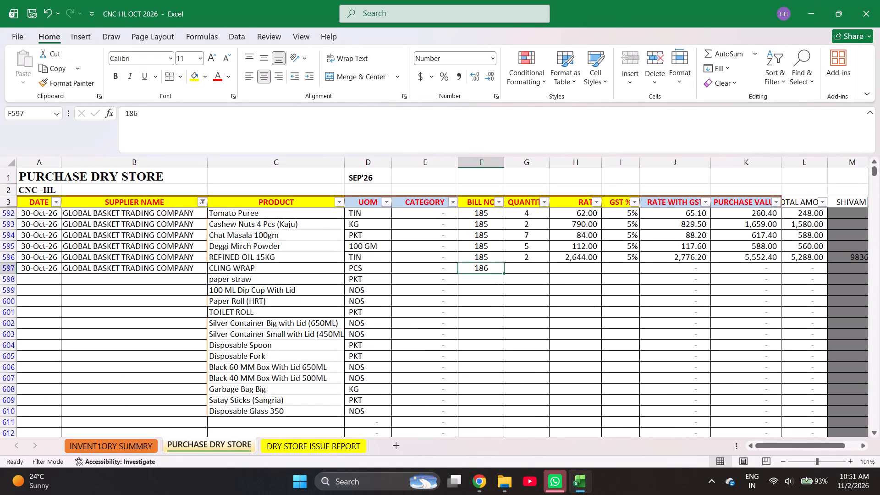
# From the invoice PDF, enter quantities 3 for CLING WRAP, 600 for paper straw and 200 for 100 ML Dip Cup in rows 597 to 599.
pyautogui.press('Right')
pyautogui.hotkey('alt', 'Tab')
pyautogui.scroll(-3, 532, 220)
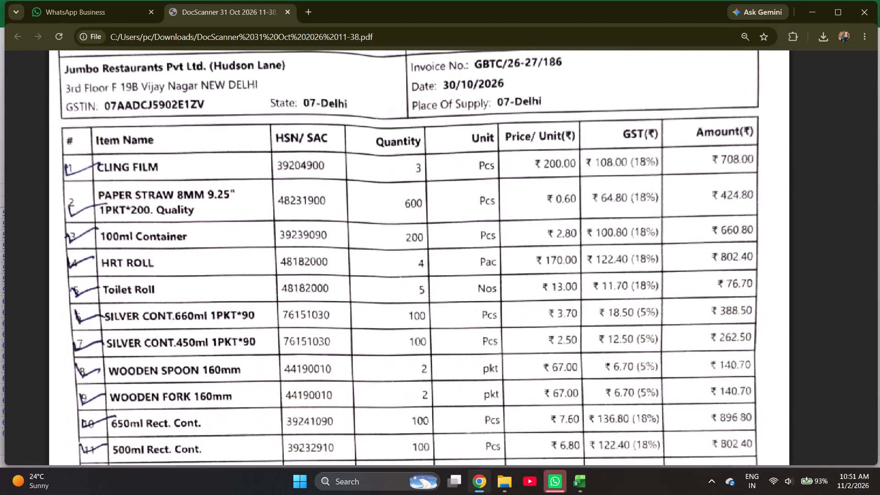
pyautogui.scroll(-2, 532, 220)
pyautogui.hotkey('alt', 'Tab')
pyautogui.press('3')
pyautogui.press('Return')
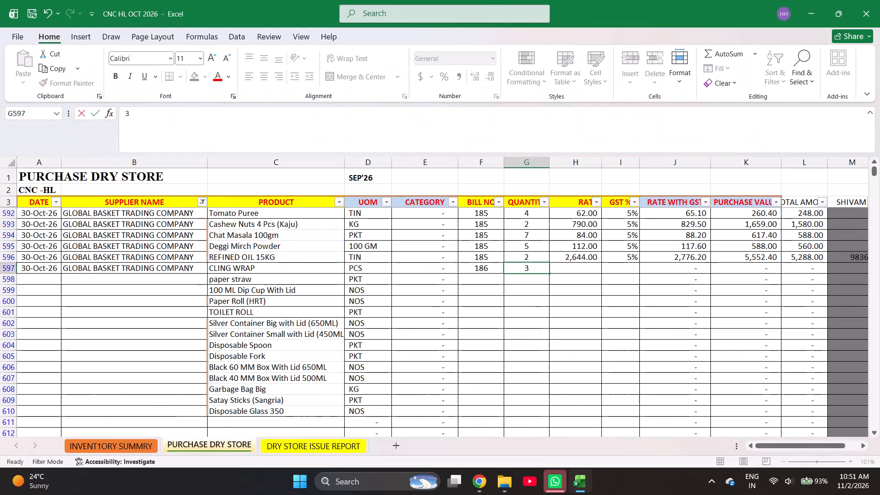
pyautogui.write('600')
pyautogui.press('Return')
pyautogui.hotkey('alt', 'Tab')
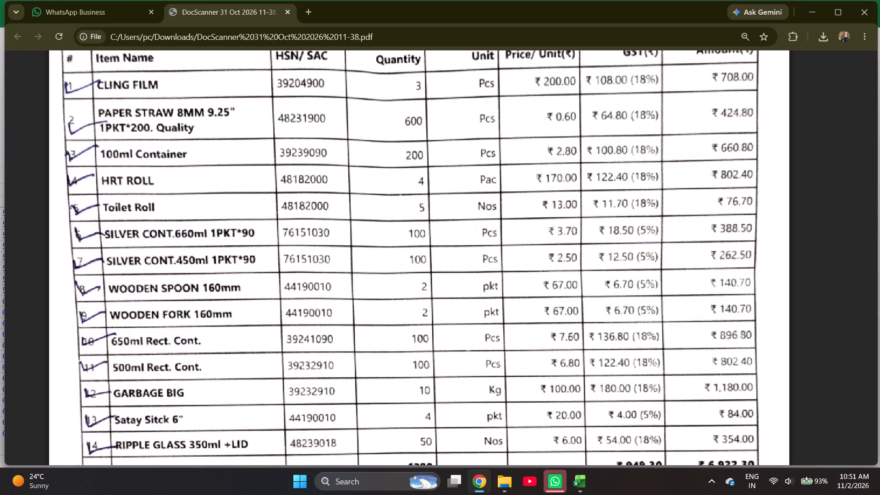
pyautogui.hotkey('alt', 'Tab')
pyautogui.write('200')
pyautogui.press('Return')
# From the invoice, enter quantities 4 for Paper Roll (HRT), 5 for TOILET ROLL and 100 for Silver Container Big in rows 600 to 602.
pyautogui.hotkey('alt', 'Tab')
pyautogui.hotkey('alt', 'Tab')
pyautogui.press('4')
pyautogui.press('Return')
pyautogui.press('5')
pyautogui.press('Return')
pyautogui.hotkey('alt', 'Tab')
pyautogui.hotkey('alt', 'Tab')
pyautogui.write('100')
pyautogui.press('Return')
# Enter the invoice quantities 100, 2, 2 and 100 for Silver Container Small, Disposable Spoon, Disposable Fork and Black 60 MM Box in rows 603 to 606.
pyautogui.hotkey('alt', 'Tab')
pyautogui.hotkey('alt', 'Tab')
pyautogui.write('100')
pyautogui.press('Return')
pyautogui.press('2')
pyautogui.press('Return')
pyautogui.hotkey('alt', 'Tab')
pyautogui.hotkey('alt', 'Tab')
pyautogui.press('2')
pyautogui.press('Return')
pyautogui.write('100')
pyautogui.press('Return')
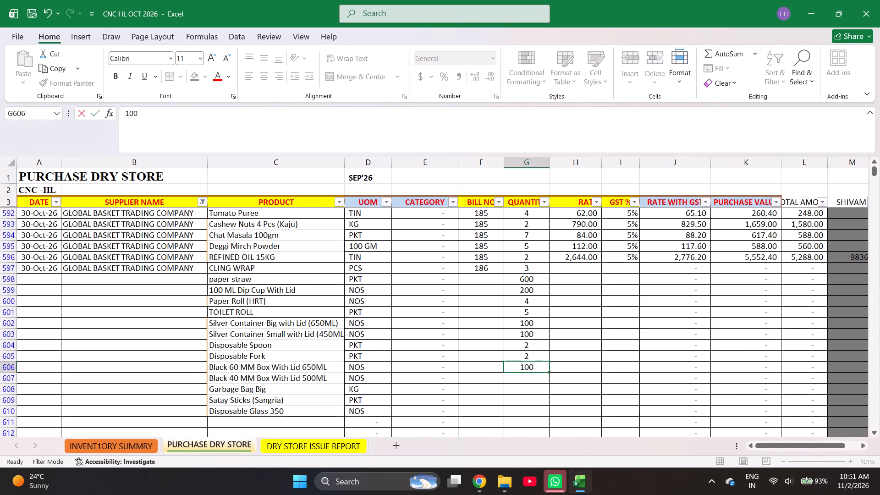
# Enter the invoice quantities 100, 10 and 4 for Black 40 MM Box, Garbage Bag Big and Satay Sticks in rows 607 to 609.
pyautogui.hotkey('alt', 'Tab')
pyautogui.hotkey('alt', 'Tab')
pyautogui.write('100')
pyautogui.press('Return')
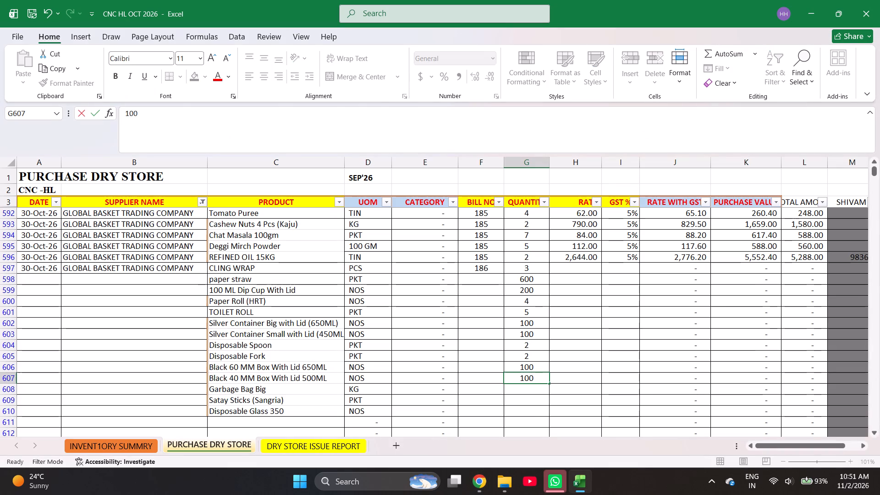
pyautogui.write('10')
pyautogui.press('Return')
pyautogui.hotkey('alt', 'Tab')
pyautogui.hotkey('alt', 'Tab')
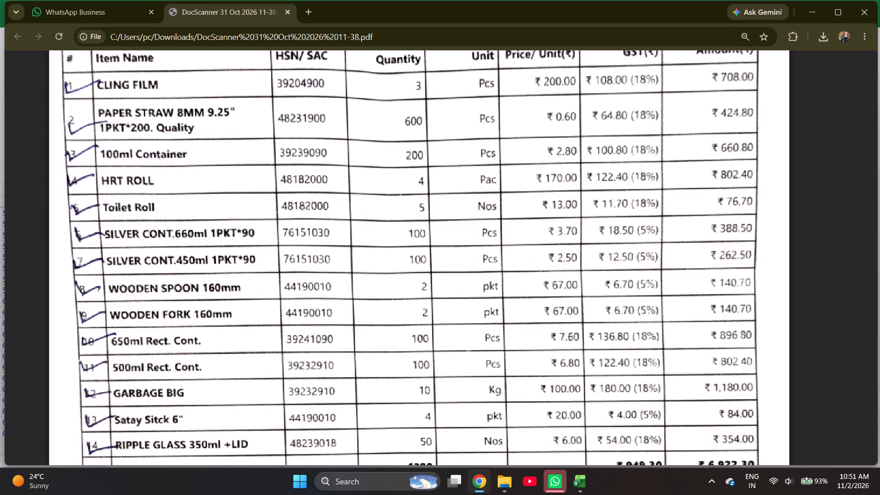
pyautogui.press('4')
pyautogui.press('Return')
# Look up the ripple glass quantity in the invoice and enter 50 for Disposable Glass 350 in row 610.
pyautogui.hotkey('alt', 'Tab')
pyautogui.press('Down')
pyautogui.press('Down')
pyautogui.hotkey('alt', 'Tab')
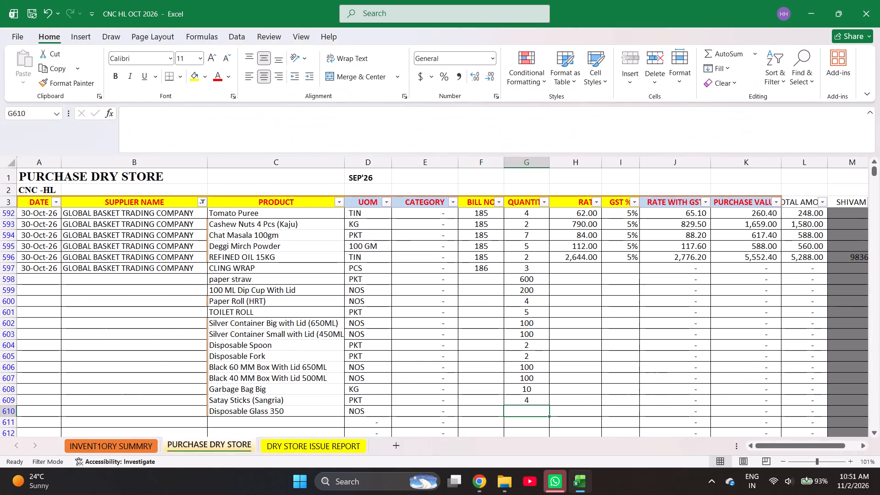
pyautogui.hotkey('alt', 'Tab')
pyautogui.hotkey('alt', 'Tab')
pyautogui.press('5')
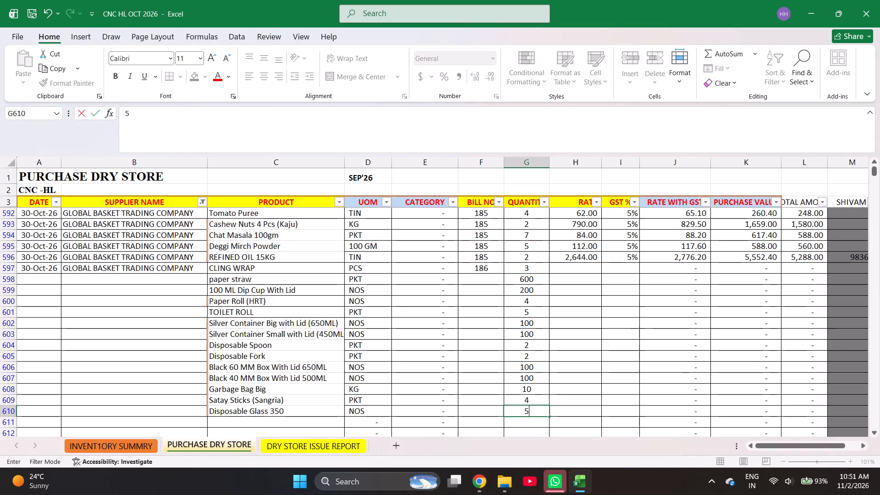
pyautogui.press('0')
pyautogui.press('Return')
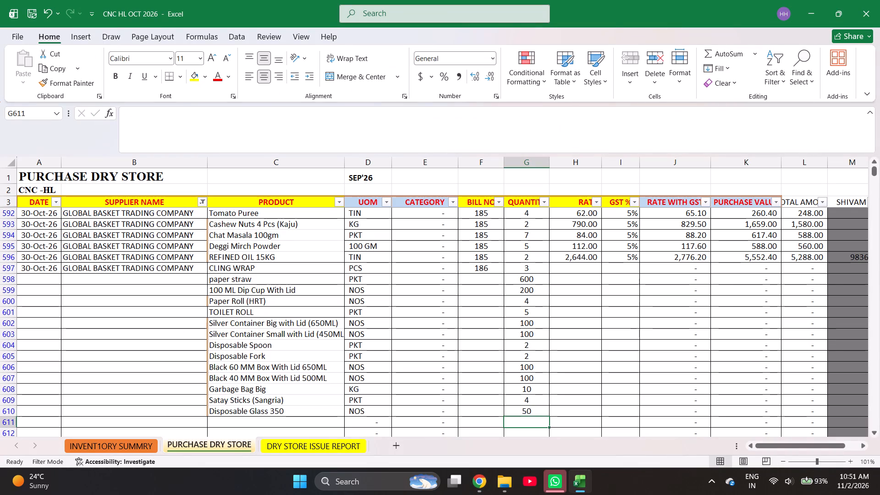
# Look up the cling film unit price in the invoice and enter rate 200 for CLING WRAP in row 597.
pyautogui.press('Right')
pyautogui.hotkey('ctrl', 'Up')
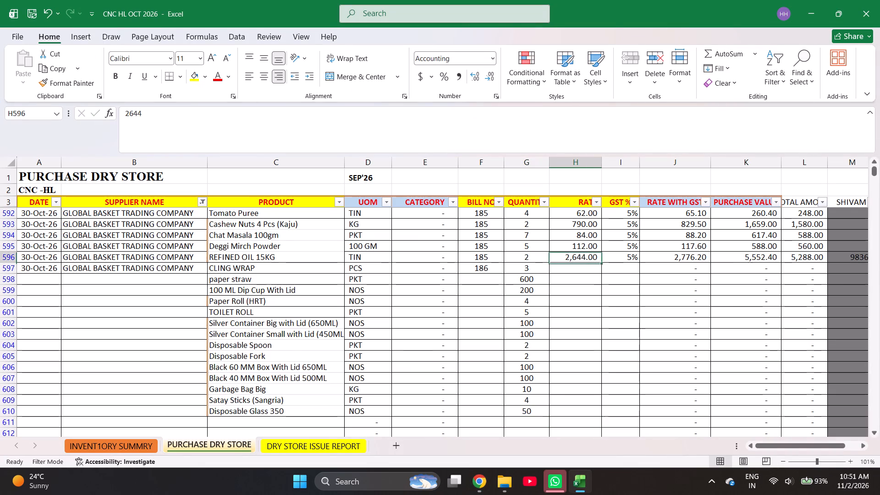
pyautogui.press('Down')
pyautogui.hotkey('alt', 'Tab')
pyautogui.press('Up')
pyautogui.press('Up')
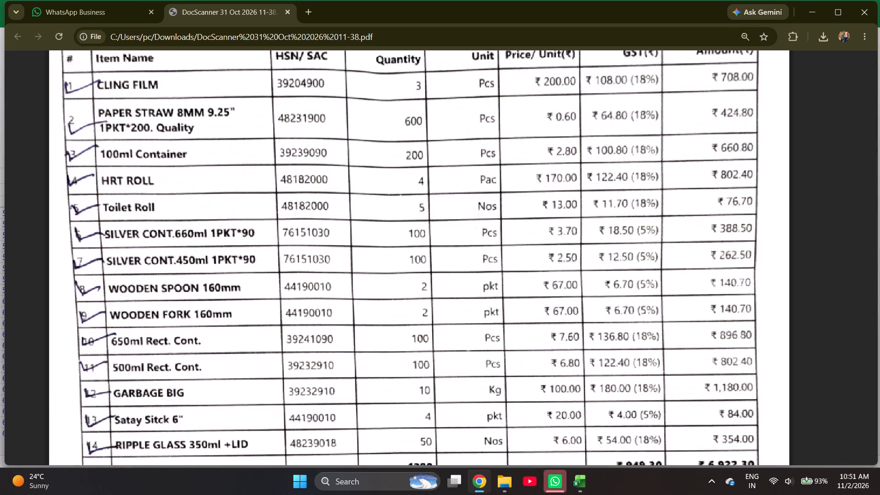
pyautogui.press('Up')
pyautogui.press('Up')
pyautogui.hotkey('alt', 'Tab')
pyautogui.write('200')
pyautogui.press('Return')
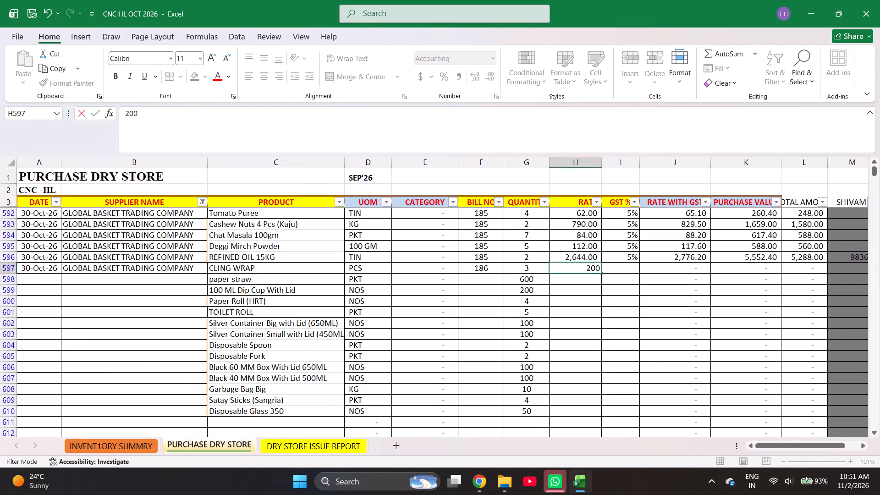
# For paper straw in row 598, enter rate 60 and change the quantity to 6.
pyautogui.hotkey('alt', 'Tab')
pyautogui.hotkey('alt', 'Tab')
pyautogui.write('60')
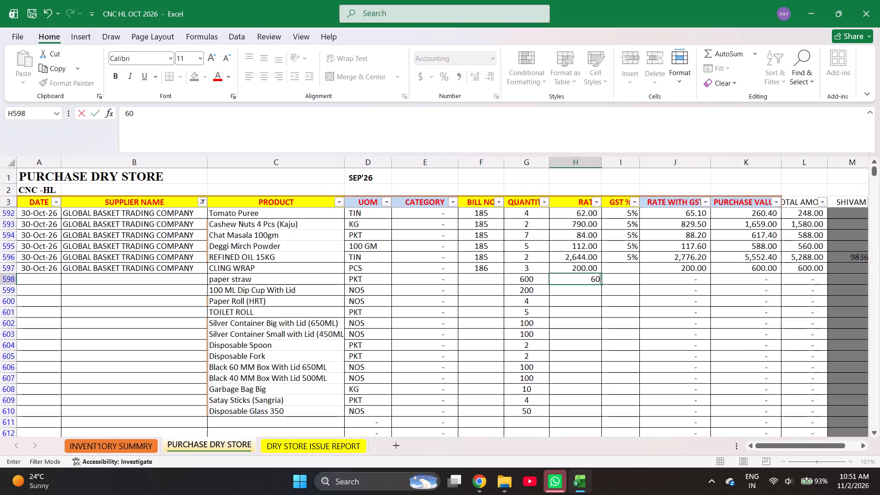
pyautogui.press('Left')
pyautogui.press('6')
pyautogui.press('Return')
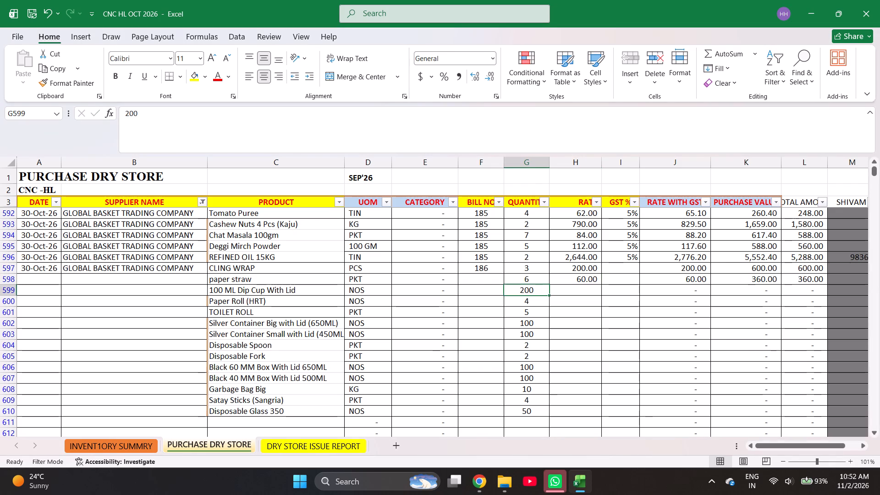
# Enter the invoice rates 2.80, 170 and 13 for 100 ML Dip Cup, Paper Roll (HRT) and TOILET ROLL in rows 599 to 601.
pyautogui.press('Right')
pyautogui.hotkey('alt', 'Tab')
pyautogui.hotkey('alt', 'Tab')
pyautogui.write('2.80')
pyautogui.press('Return')
pyautogui.hotkey('alt', 'Tab')
pyautogui.hotkey('alt', 'Tab')
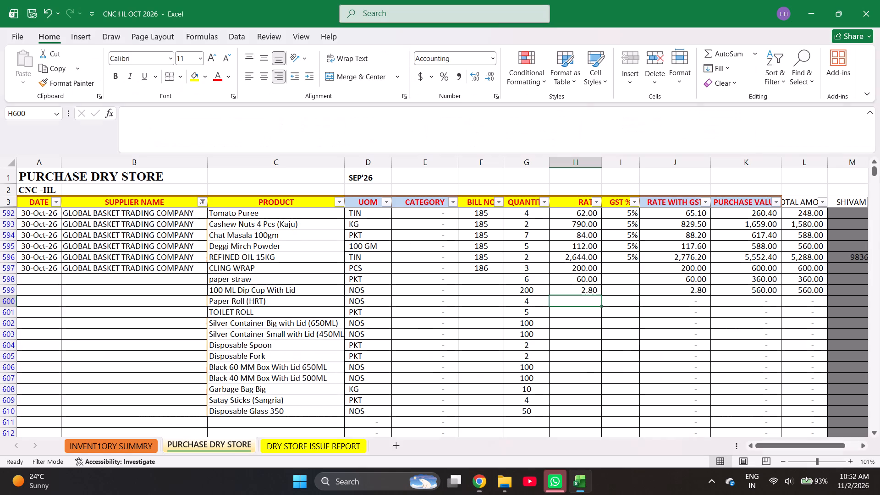
pyautogui.write('170')
pyautogui.press('Return')
pyautogui.hotkey('alt', 'Tab')
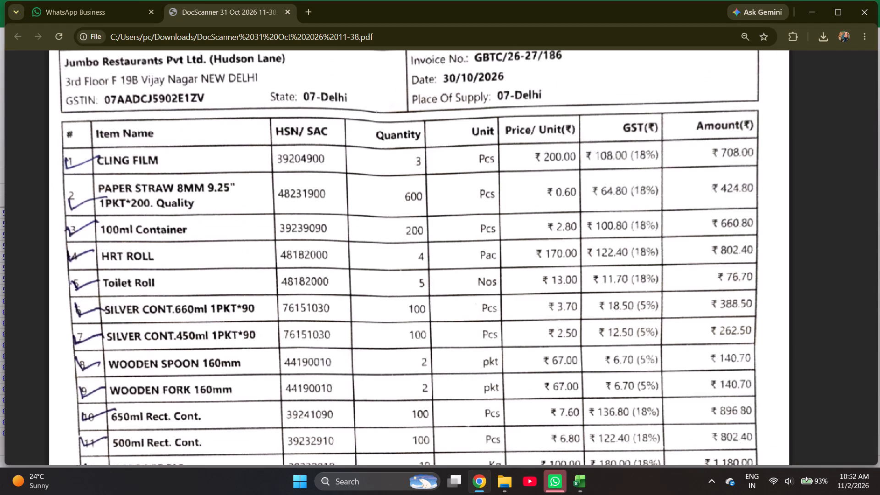
pyautogui.hotkey('alt', 'Tab')
pyautogui.write('13')
pyautogui.press('Return')
# Enter the invoice rates 3.70, 2.50 and 67 for Silver Container Big, Silver Container Small and Disposable Spoon in rows 602 to 604.
pyautogui.hotkey('alt', 'Tab')
pyautogui.hotkey('alt', 'Tab')
pyautogui.write('3.70')
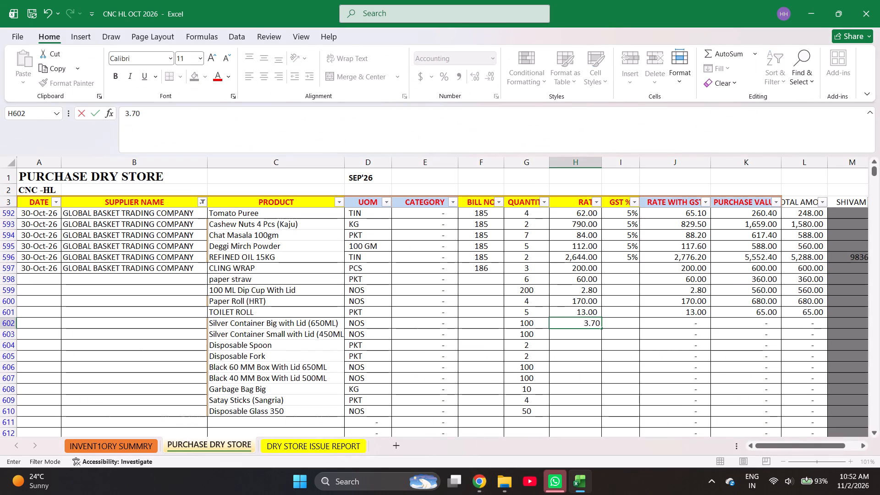
pyautogui.press('Return')
pyautogui.hotkey('alt', 'Tab')
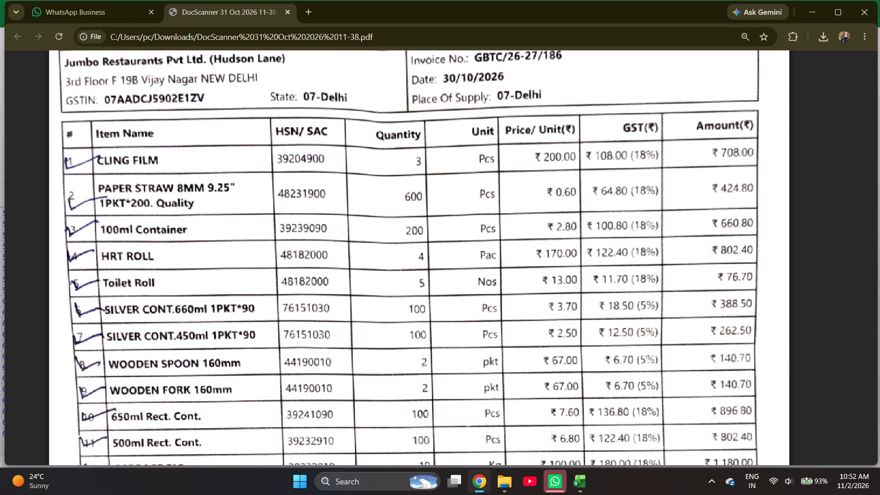
pyautogui.hotkey('alt', 'Tab')
pyautogui.write('2.50')
pyautogui.press('Return')
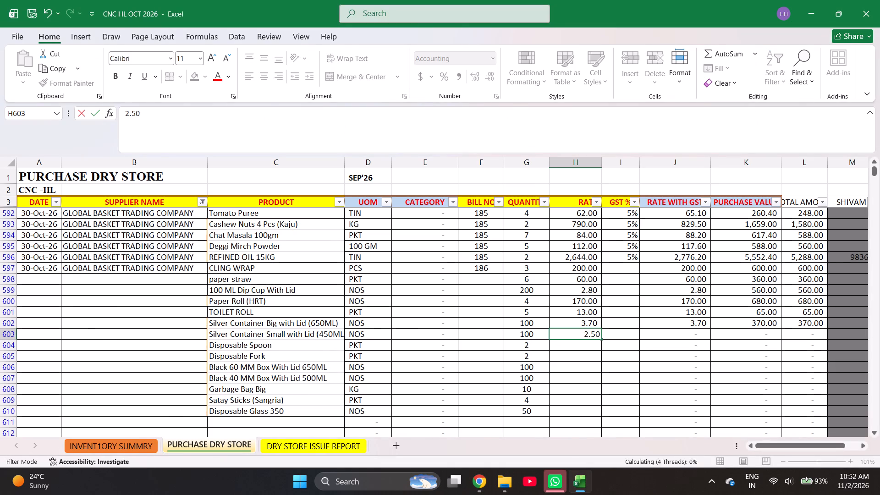
pyautogui.hotkey('alt', 'Tab')
pyautogui.hotkey('alt', 'Tab')
pyautogui.write('67')
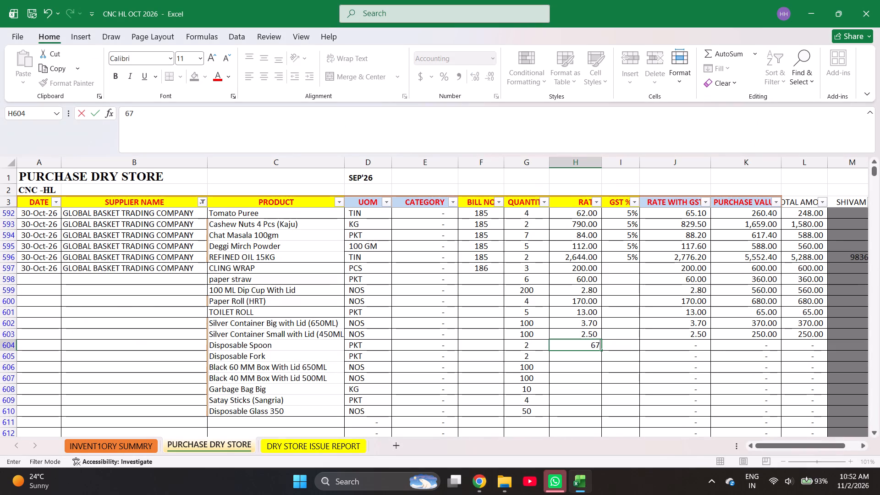
pyautogui.press('Return')
# Enter the invoice rates 67, 7.60 and 6.80 for Disposable Fork, Black 60 MM Box and Black 40 MM Box in rows 605 to 607.
pyautogui.hotkey('alt', 'Tab')
pyautogui.press('Down')
pyautogui.press('Down')
pyautogui.hotkey('alt', 'Tab')
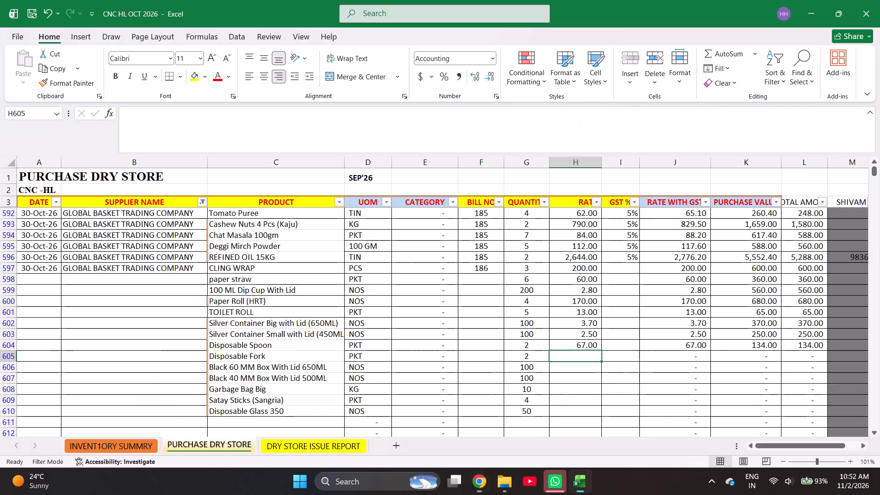
pyautogui.write('67')
pyautogui.press('Return')
pyautogui.hotkey('alt', 'Tab')
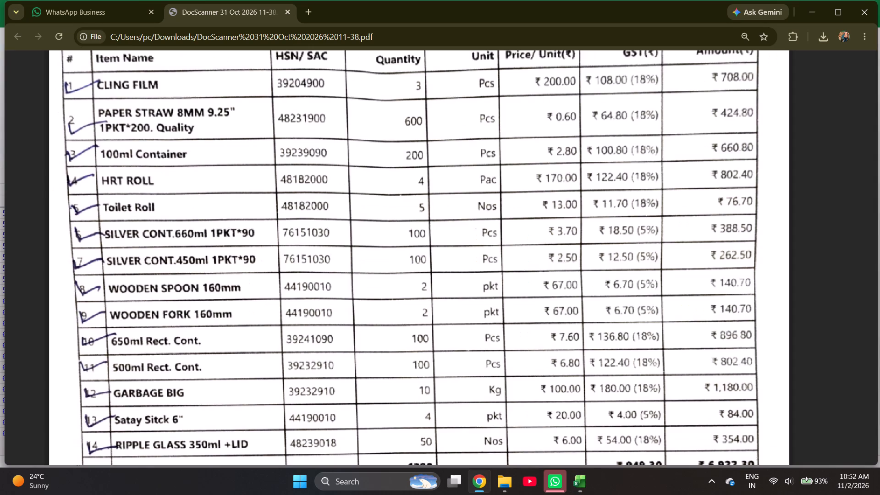
pyautogui.hotkey('alt', 'Tab')
pyautogui.write('7.60')
pyautogui.press('Return')
pyautogui.hotkey('alt', 'Tab')
pyautogui.hotkey('alt', 'Tab')
pyautogui.write('6.80')
pyautogui.press('Return')
# Enter the invoice rates 100, 20 and 6 for Garbage Bag Big, Satay Sticks and Disposable Glass 350 in rows 608 to 610.
pyautogui.hotkey('alt', 'Tab')
pyautogui.hotkey('alt', 'Tab')
pyautogui.write('100')
pyautogui.press('Return')
pyautogui.hotkey('alt', 'Tab')
pyautogui.hotkey('alt', 'Tab')
pyautogui.write('20')
pyautogui.press('Return')
pyautogui.hotkey('alt', 'Tab')
pyautogui.hotkey('alt', 'Tab')
pyautogui.press('6')
pyautogui.press('Return')
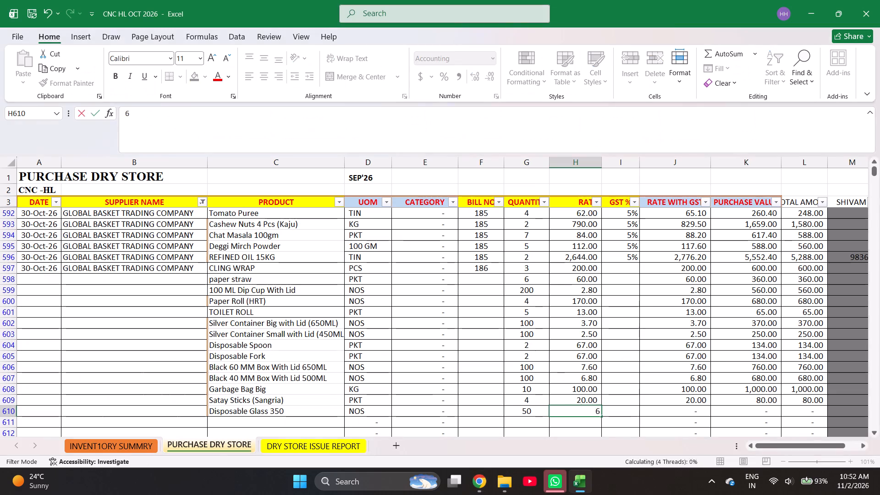
# Enter 18% GST for CLING WRAP in row 597 and fill it down to TOILET ROLL in row 601.
pyautogui.hotkey('alt', 'Tab')
pyautogui.press('Down')
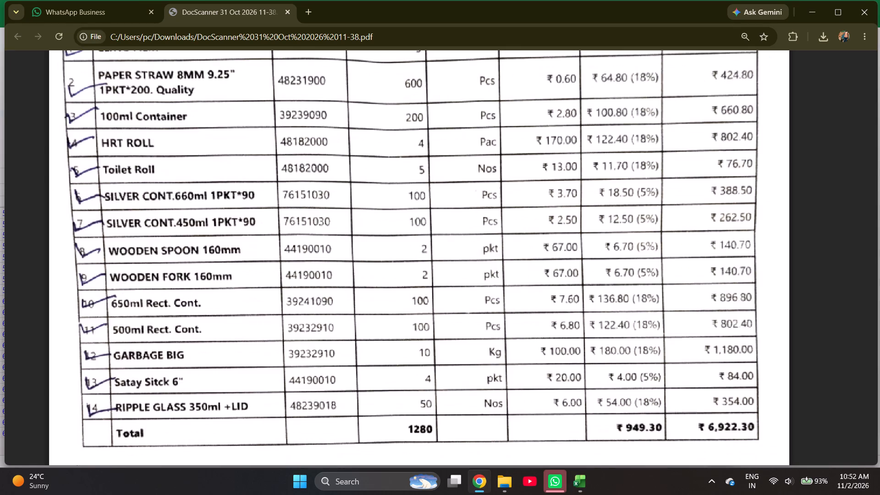
pyautogui.hotkey('alt', 'Tab')
pyautogui.press('Right')
pyautogui.hotkey('ctrl', 'Up')
pyautogui.press('Down')
pyautogui.hotkey('alt', 'Tab')
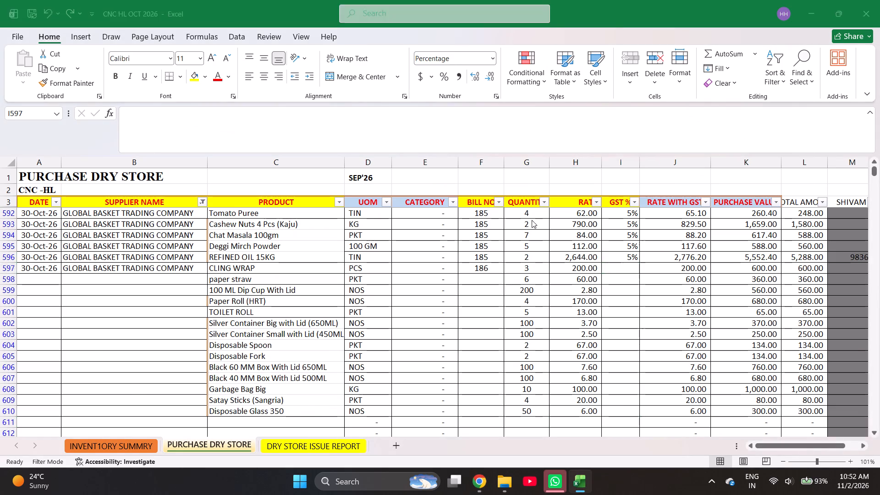
pyautogui.press('Up')
pyautogui.press('Up')
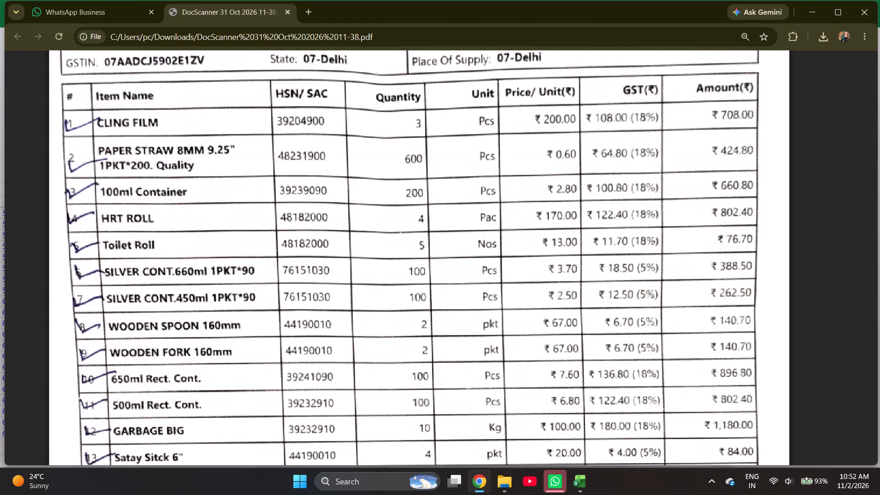
pyautogui.hotkey('alt', 'Tab')
pyautogui.write('18')
pyautogui.hotkey('shift', 'Down')
pyautogui.hotkey('shift', 'Down')
pyautogui.hotkey('shift', 'Down')
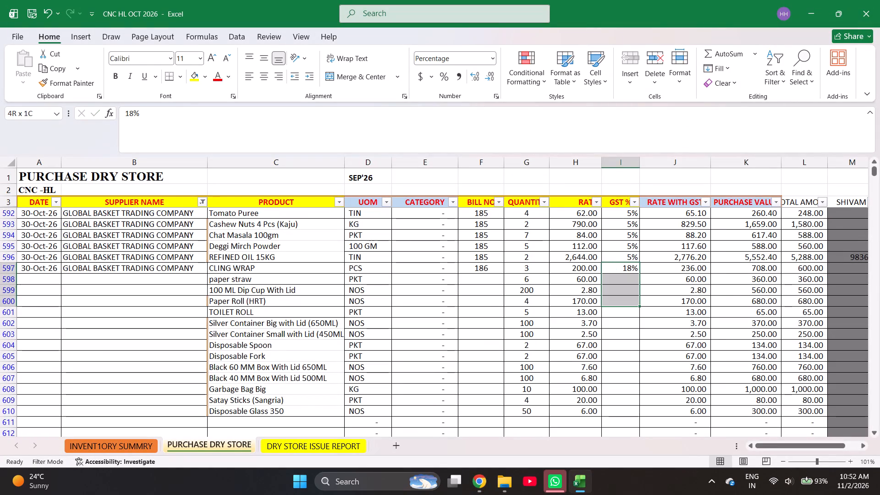
pyautogui.hotkey('shift', 'Down')
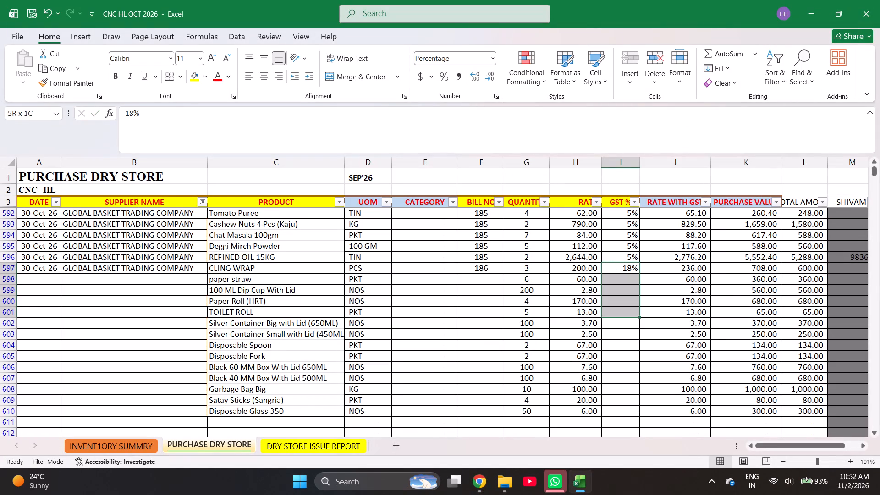
pyautogui.hotkey('ctrl', 'd')
# Enter 5% GST for both Silver Containers, Disposable Spoon and Disposable Fork in rows 602 to 605.
pyautogui.press('Down')
pyautogui.press('Down')
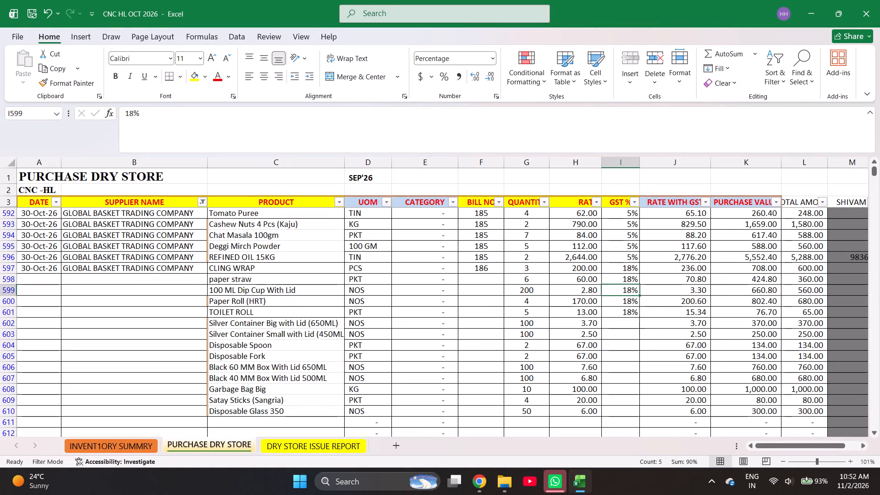
pyautogui.press('Down')
pyautogui.press('Down')
pyautogui.press('Down')
pyautogui.press('Down')
pyautogui.press('Up')
pyautogui.press('5')
pyautogui.press('Return')
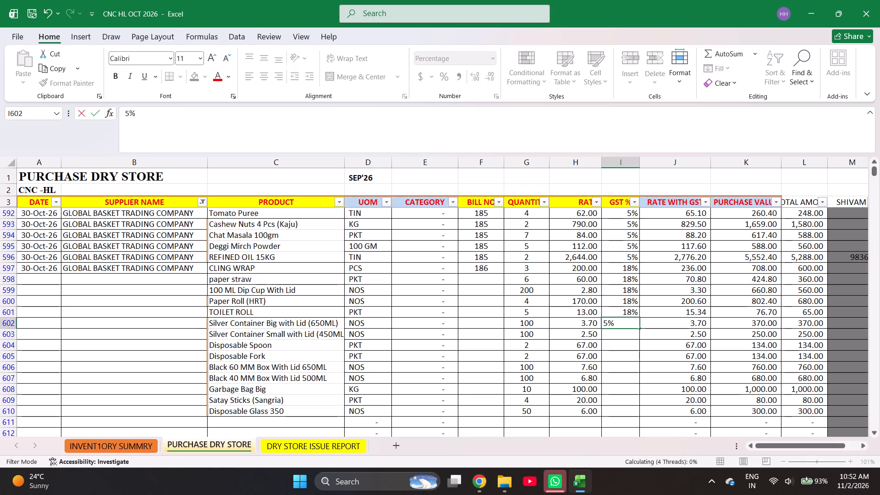
pyautogui.press('5')
pyautogui.press('Return')
pyautogui.hotkey('alt', 'Tab')
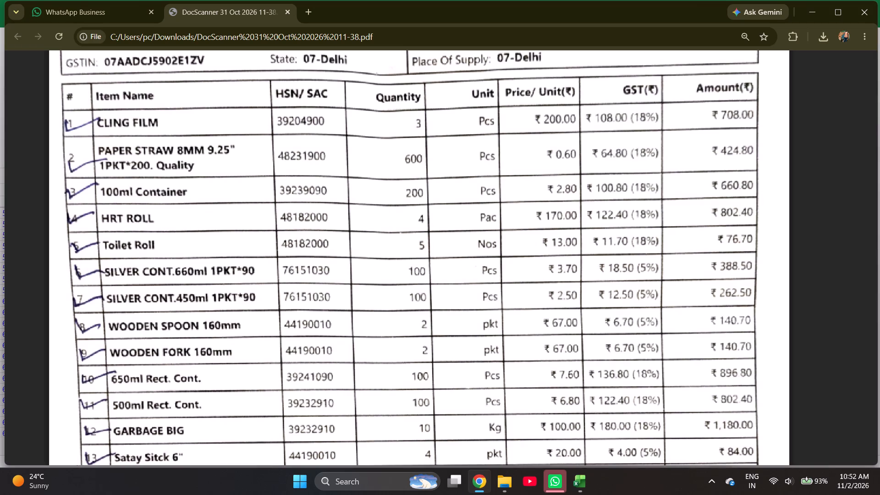
pyautogui.hotkey('alt', 'Tab')
pyautogui.press('5')
pyautogui.press('Return')
pyautogui.press('5')
pyautogui.press('Return')
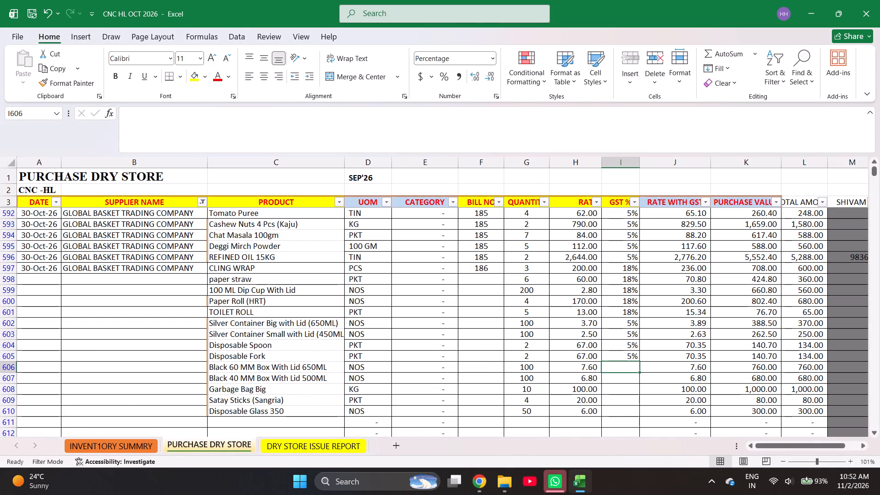
# Enter GST of 18% in rows 606 to 608, 5% for Satay Sticks in row 609 and 18% for Disposable Glass 350 in row 610.
pyautogui.hotkey('alt', 'Tab')
pyautogui.press('Down')
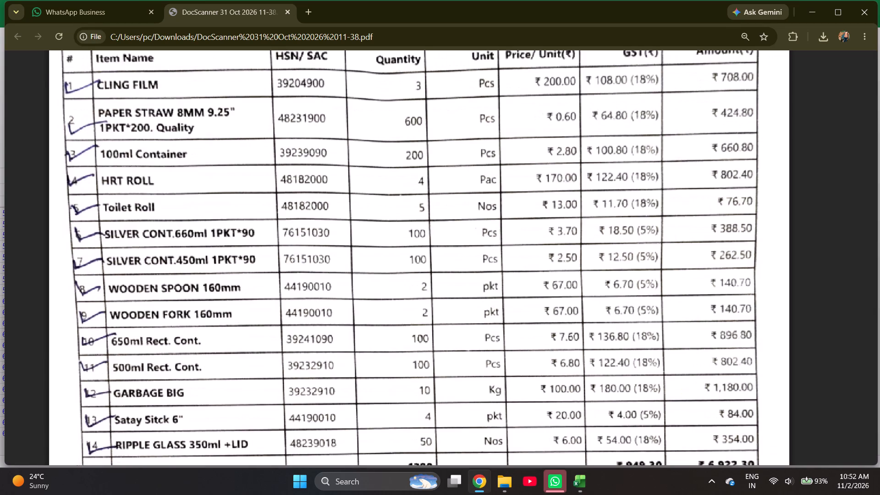
pyautogui.hotkey('alt', 'Tab')
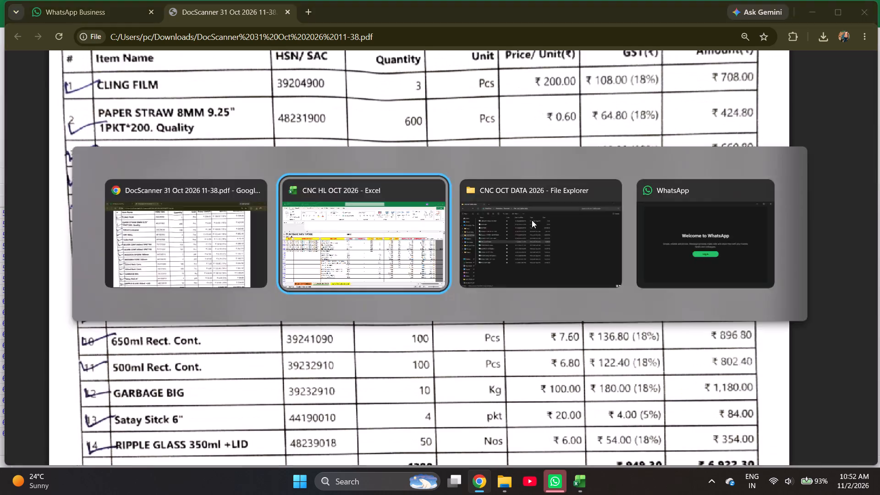
pyautogui.write('18')
pyautogui.press('Return')
pyautogui.write('18')
pyautogui.press('Return')
pyautogui.write('18')
pyautogui.press('Return')
pyautogui.press('5')
pyautogui.press('Return')
pyautogui.write('18')
pyautogui.press('Return')
pyautogui.hotkey('alt', 'Tab')
pyautogui.hotkey('alt', 'Tab')
# Fill bill number 186 down from row 597 to Disposable Glass 350 in row 610.
pyautogui.press('Left')
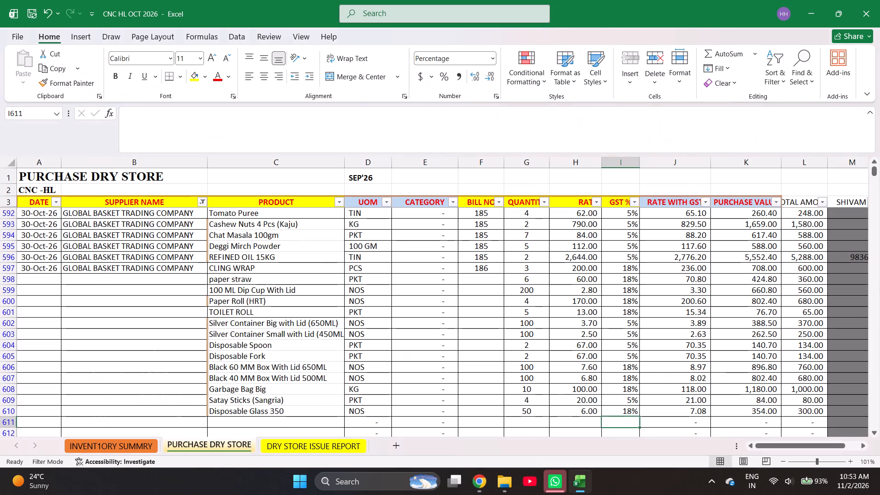
pyautogui.press('Left')
pyautogui.press('Left')
pyautogui.hotkey('ctrl', 'Up')
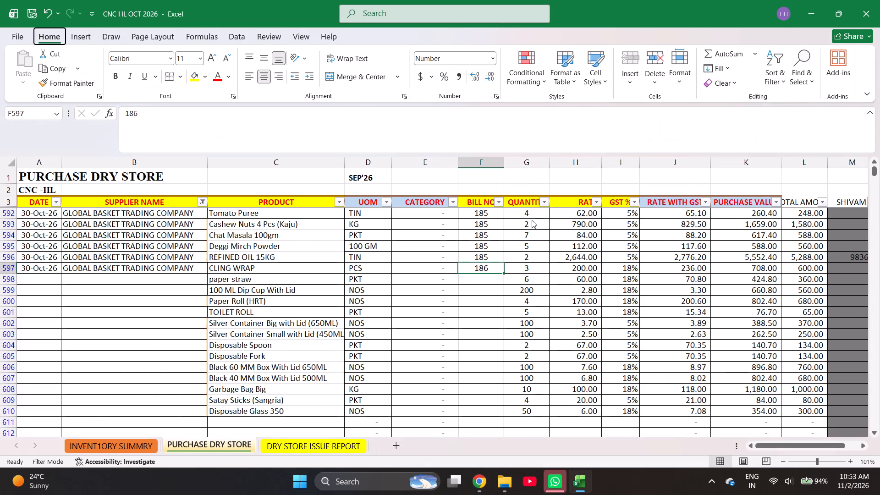
pyautogui.hotkey('shift', 'Down')
pyautogui.hotkey('shift', 'Down')
pyautogui.hotkey('shift', 'Down')
pyautogui.hotkey('shift', 'Down')
pyautogui.hotkey('shift', 'Down')
pyautogui.hotkey('shift', 'Down')
pyautogui.hotkey('shift', 'Down')
pyautogui.hotkey('shift', 'Down')
pyautogui.hotkey('shift', 'Down')
pyautogui.hotkey('shift', 'Down')
pyautogui.hotkey('shift', 'Down')
pyautogui.hotkey('shift', 'Down')
pyautogui.hotkey('shift', 'Down')
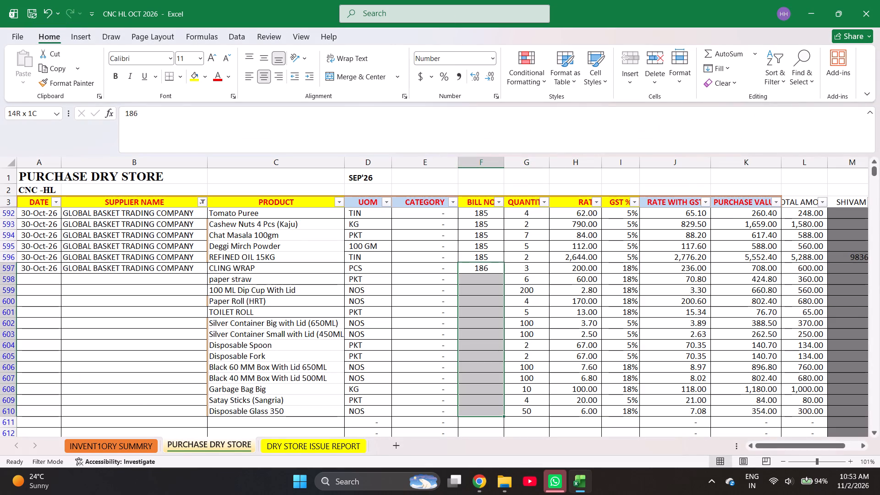
pyautogui.press('x')
pyautogui.press('Escape')
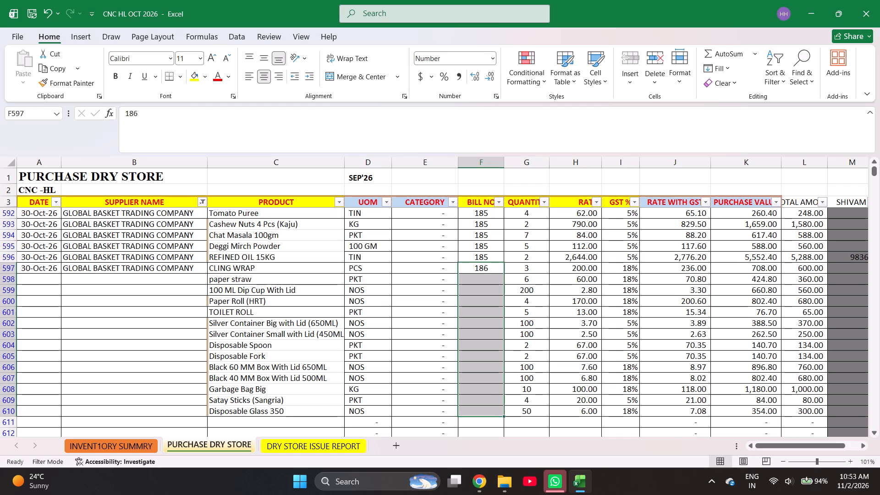
pyautogui.hotkey('ctrl', 'd')
# Fill the date 30-Oct-26 and supplier GLOBAL BASKET TRADING COMPANY down from row 597 to row 610.
pyautogui.hotkey('ctrl', 'Left')
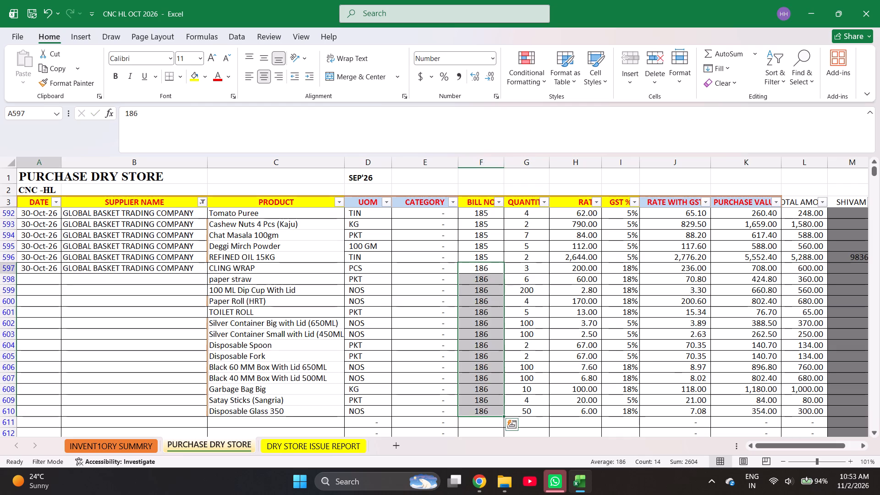
pyautogui.hotkey('shift', 'Right')
pyautogui.hotkey('shift', 'Down')
pyautogui.hotkey('shift', 'Down')
pyautogui.hotkey('shift', 'Down')
pyautogui.hotkey('shift', 'Down')
pyautogui.hotkey('shift', 'Down')
pyautogui.hotkey('shift', 'Down')
pyautogui.hotkey('shift', 'Down')
pyautogui.hotkey('shift', 'Down')
pyautogui.hotkey('shift', 'Down')
pyautogui.hotkey('shift', 'Down')
pyautogui.hotkey('shift', 'Down')
pyautogui.hotkey('shift', 'Down')
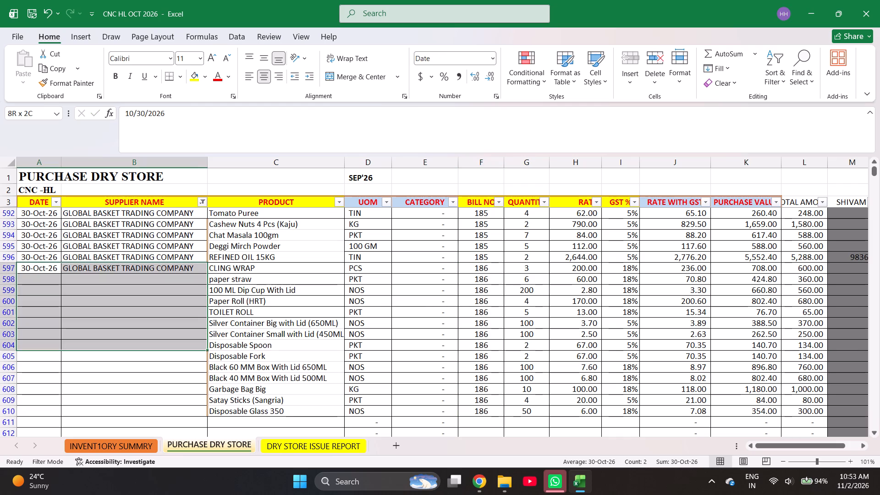
pyautogui.hotkey('shift', 'Down')
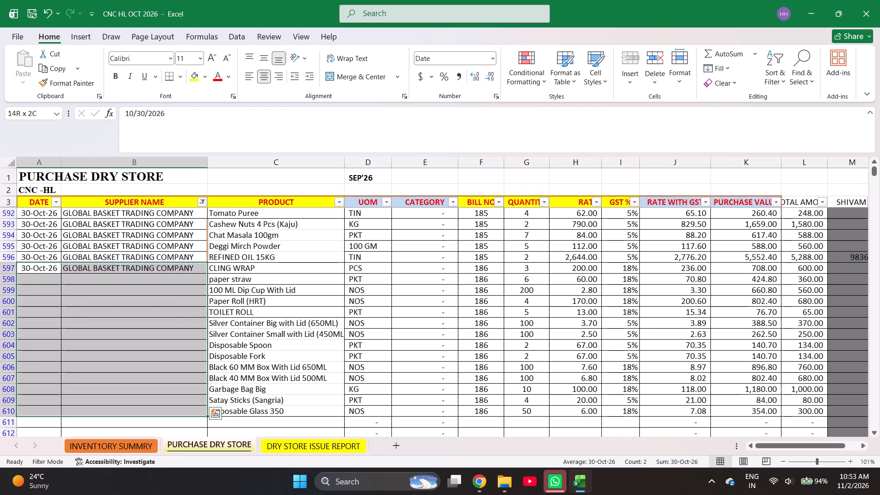
pyautogui.hotkey('ctrl', 'd')
pyautogui.hotkey('ctrl', 'Down')
pyautogui.press('Down')
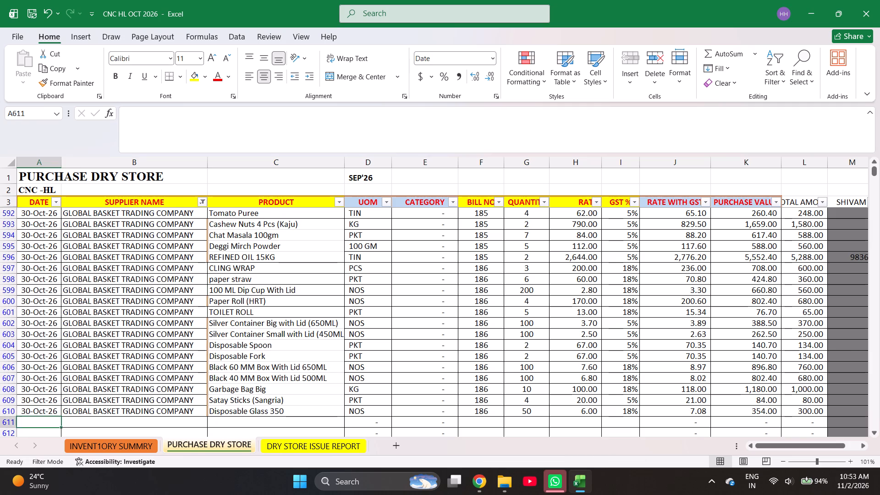
# Compare the sum of bill 186's purchase values in rows 597 to 610 with the invoice total in the PDF.
pyautogui.hotkey('alt', 'Tab')
pyautogui.hotkey('alt', 'Tab')
pyautogui.press('Right')
pyautogui.press('Right')
pyautogui.press('Right')
pyautogui.press('Right')
pyautogui.press('Right')
pyautogui.press('Right')
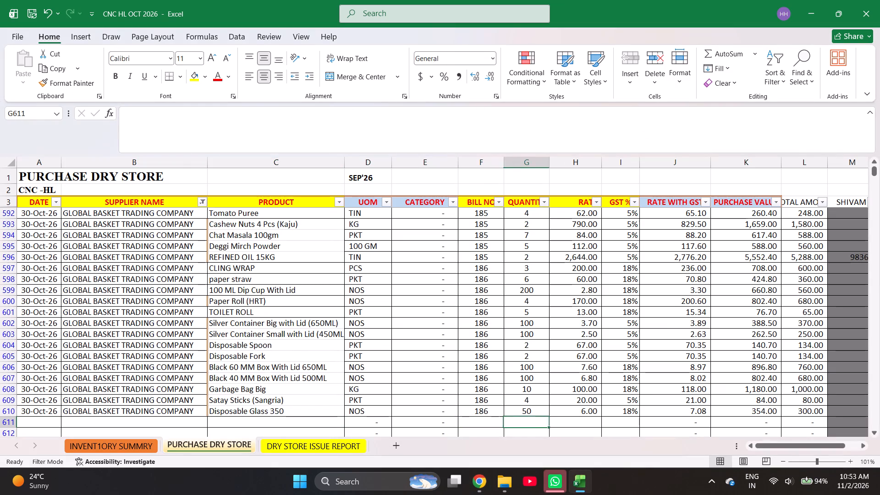
pyautogui.press('Right')
pyautogui.press('Right')
pyautogui.press('Right')
pyautogui.press('Right')
pyautogui.press('Right')
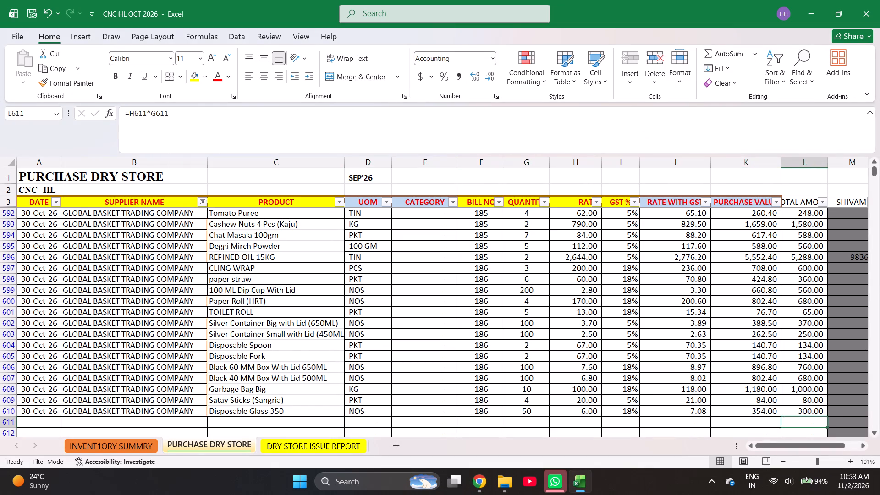
pyautogui.press('Left')
pyautogui.press('Up')
pyautogui.hotkey('shift', 'Up')
pyautogui.hotkey('shift', 'Up')
pyautogui.hotkey('shift', 'Up')
pyautogui.hotkey('shift', 'Up')
pyautogui.hotkey('shift', 'Up')
pyautogui.hotkey('shift', 'Up')
pyautogui.hotkey('shift', 'Up')
pyautogui.hotkey('shift', 'Up')
pyautogui.hotkey('shift', 'Up')
pyautogui.hotkey('shift', 'Up')
pyautogui.hotkey('shift', 'Up')
pyautogui.hotkey('shift', 'Up')
pyautogui.hotkey('shift', 'Up')
pyautogui.hotkey('shift', 'Up')
pyautogui.hotkey('shift', 'Up')
pyautogui.hotkey('shift', 'Up')
pyautogui.hotkey('shift', 'Up')
pyautogui.hotkey('shift', 'Up')
pyautogui.hotkey('shift', 'Up')
pyautogui.hotkey('shift', 'Up')
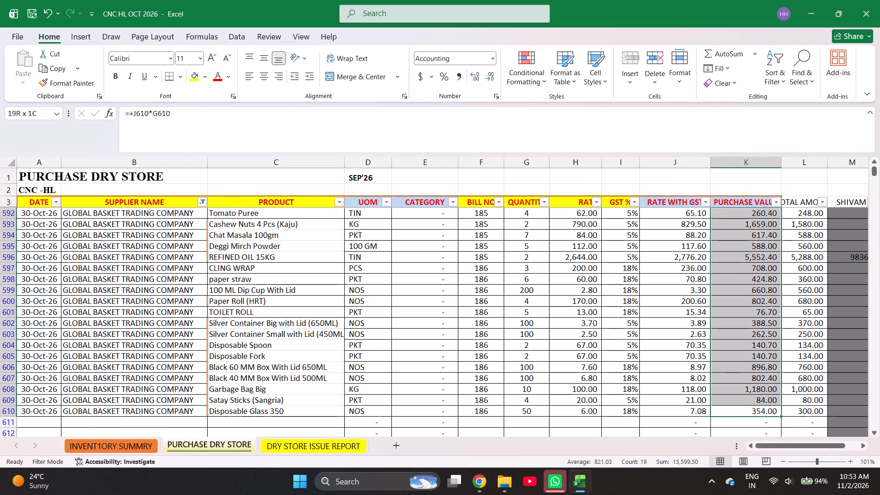
pyautogui.hotkey('shift', 'Down')
pyautogui.hotkey('shift', 'Down')
pyautogui.hotkey('shift', 'Down')
pyautogui.hotkey('shift', 'Down')
pyautogui.hotkey('shift', 'Down')
pyautogui.hotkey('shift', 'Down')
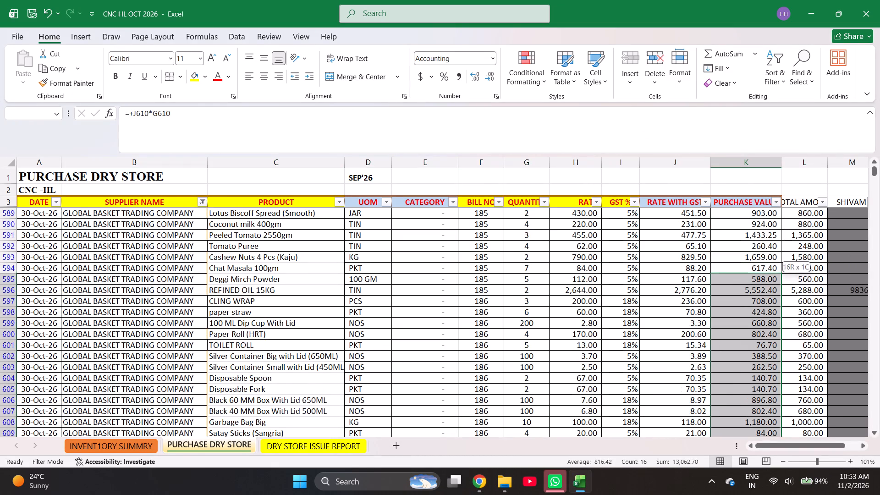
pyautogui.hotkey('shift', 'Down')
pyautogui.hotkey('shift', 'Down')
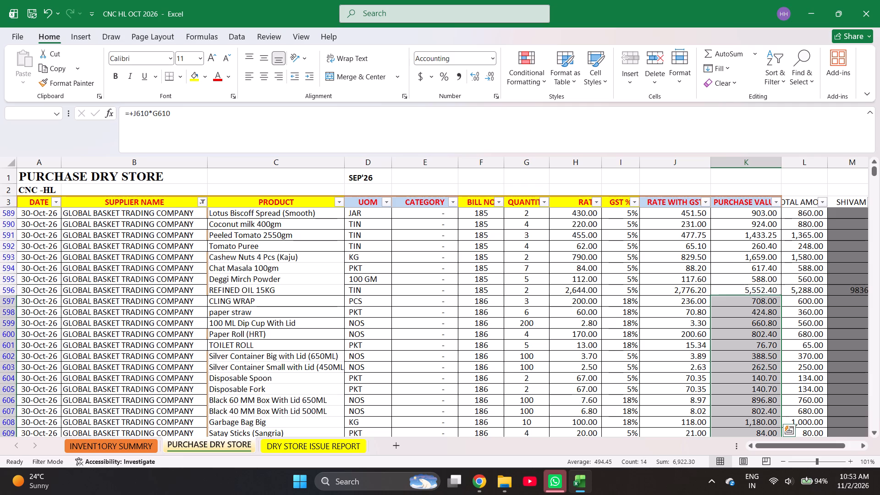
pyautogui.hotkey('alt', 'Tab')
pyautogui.press('Down')
pyautogui.press('Down')
pyautogui.hotkey('alt', 'Tab')
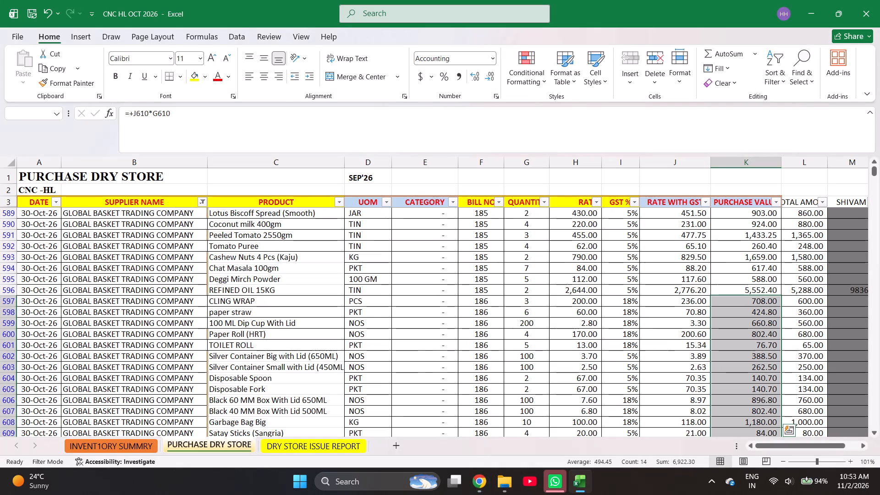
# Check the invoice PDF for any further pages after invoice 186.
pyautogui.hotkey('alt', 'Tab')
pyautogui.press('Left')
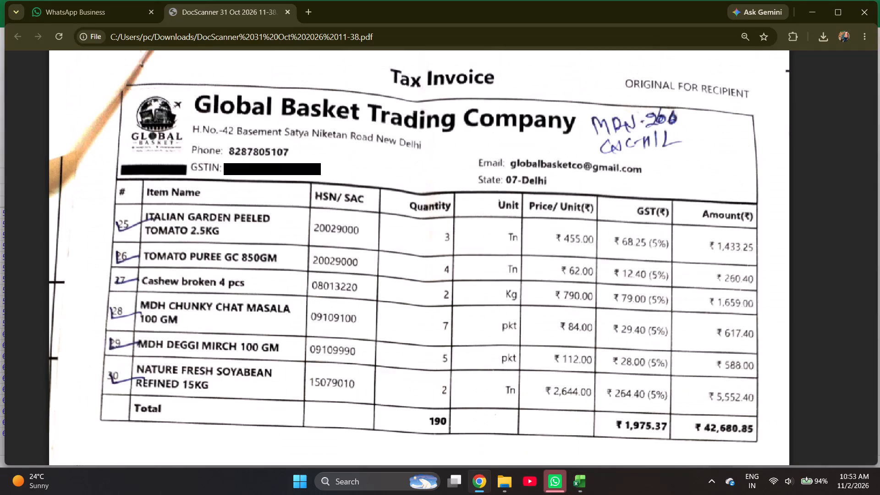
pyautogui.press('Right')
pyautogui.press('Right')
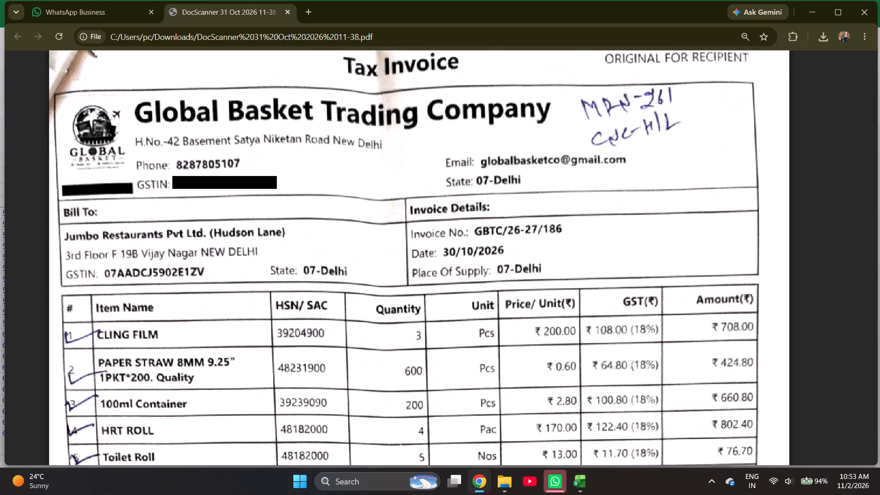
pyautogui.press('Right')
# Return to the first empty row below the bill 186 entries and save the CNC HL OCT 2026 workbook.
pyautogui.hotkey('alt', 'Tab')
pyautogui.press('Left')
pyautogui.press('Left')
pyautogui.hotkey('ctrl', 'Left')
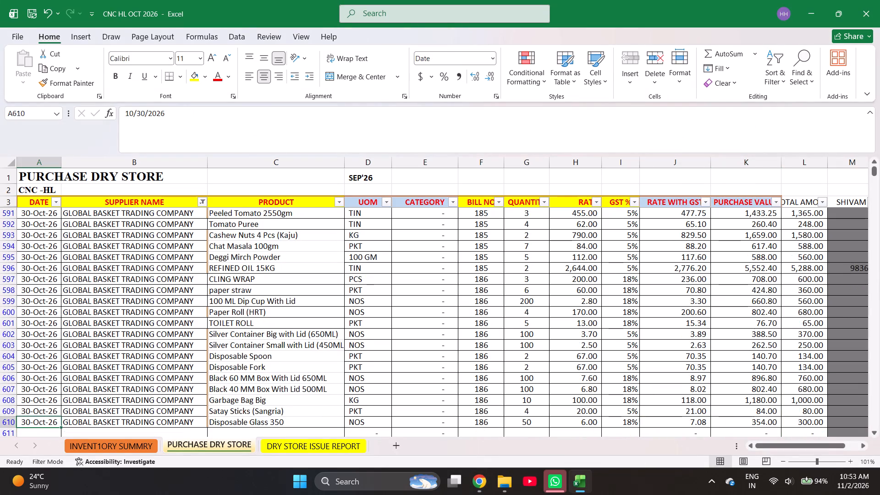
pyautogui.press('Down')
pyautogui.hotkey('ctrl', 's')
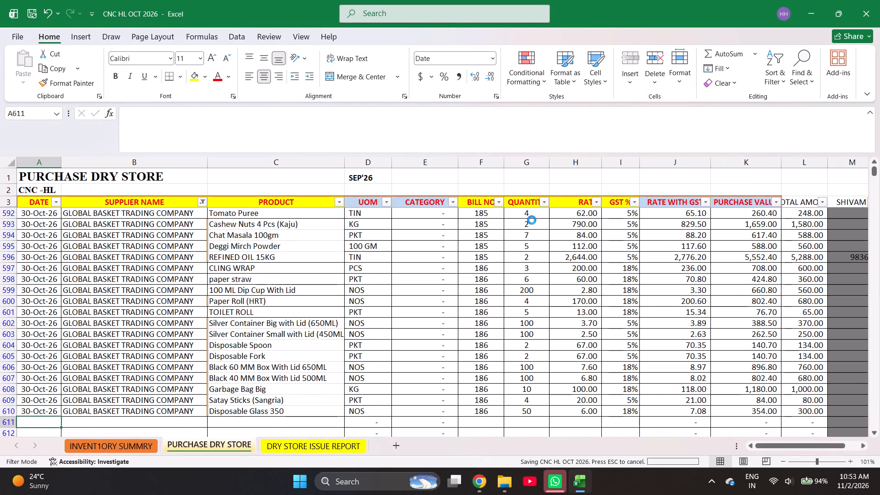
pyautogui.press('Down')
pyautogui.press('Down')
# Look back through the pages of the scanned invoice PDF to review the invoices recorded.
pyautogui.hotkey('alt', 'Tab')
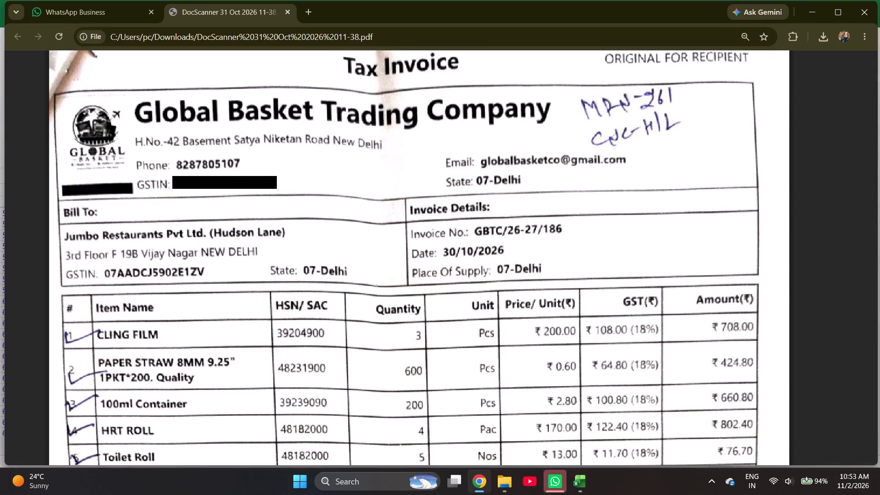
pyautogui.scroll(-5, 532, 220)
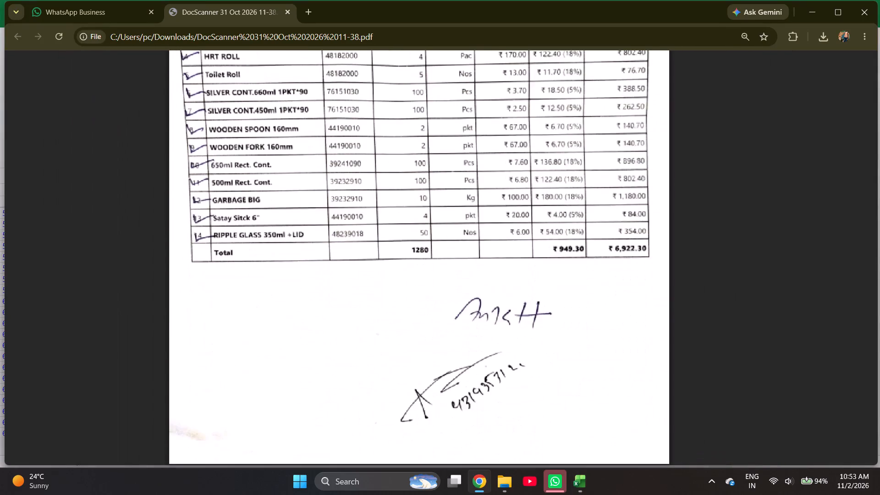
pyautogui.scroll(-3, 532, 220)
pyautogui.scroll(9, 532, 220)
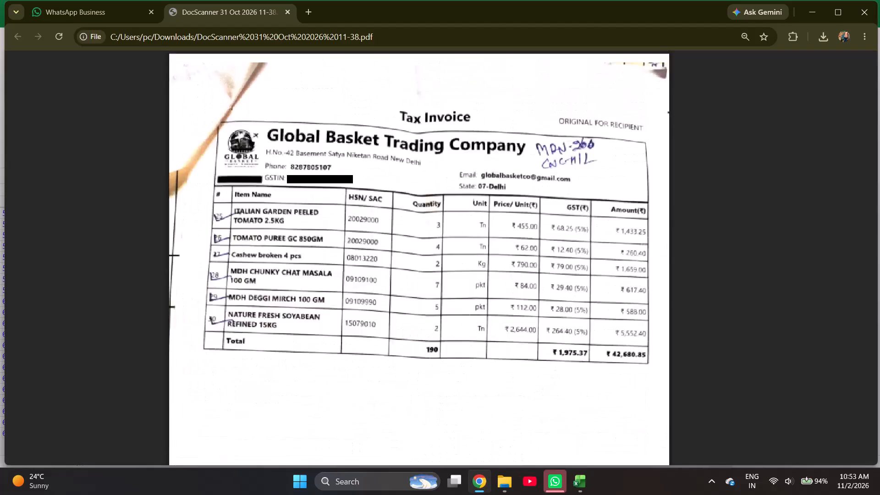
pyautogui.scroll(1, 532, 220)
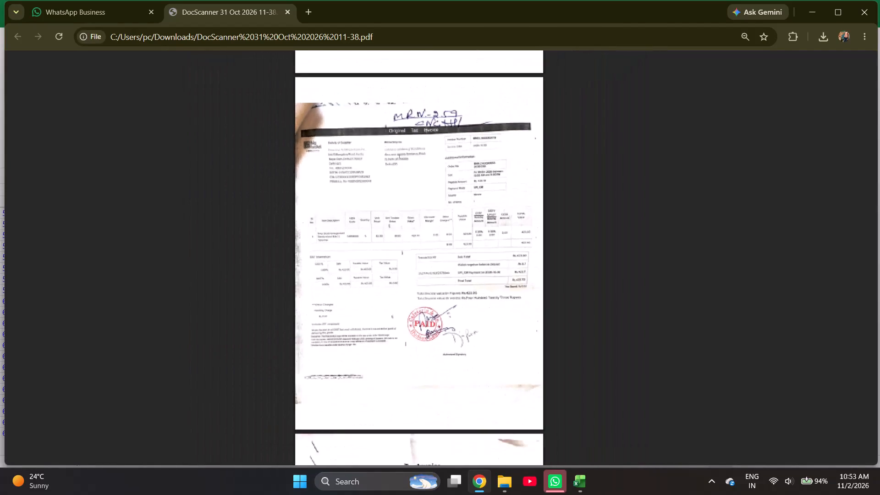
pyautogui.click(221, 281)
pyautogui.click(221, 281)
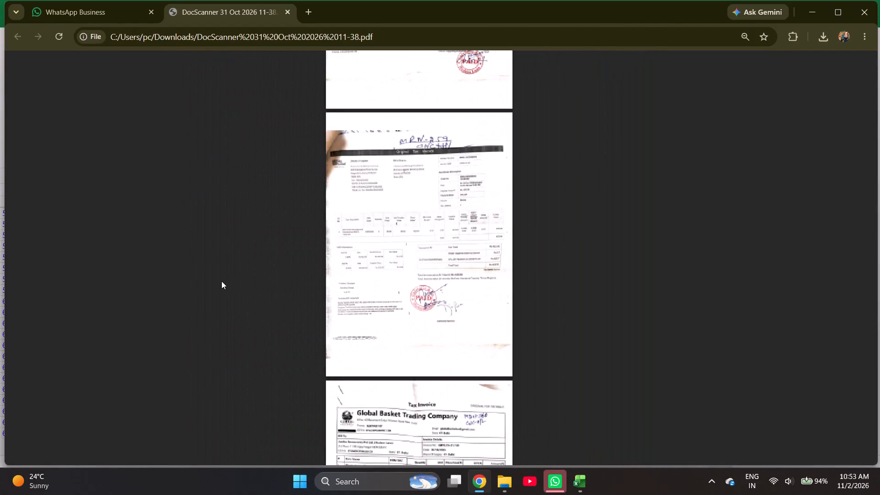
# Save the CNC HL OCT 2026 workbook again and close it.
pyautogui.hotkey('alt', 'Tab')
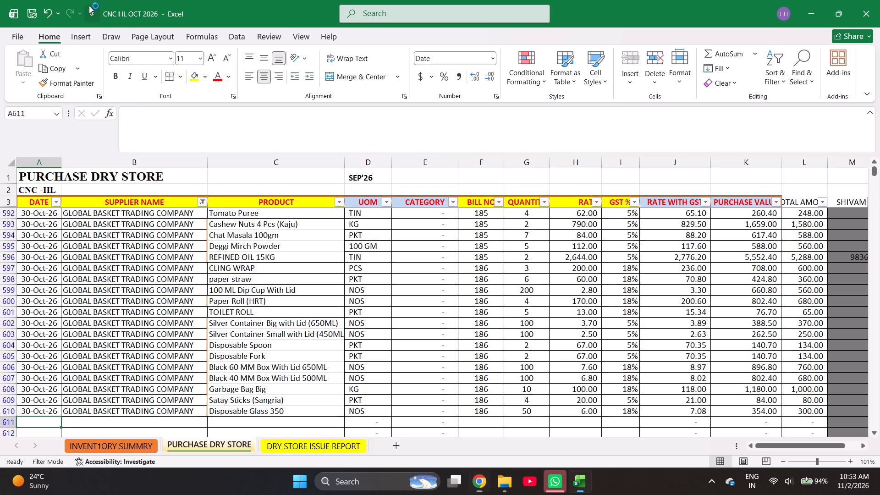
pyautogui.hotkey('ctrl', 's')
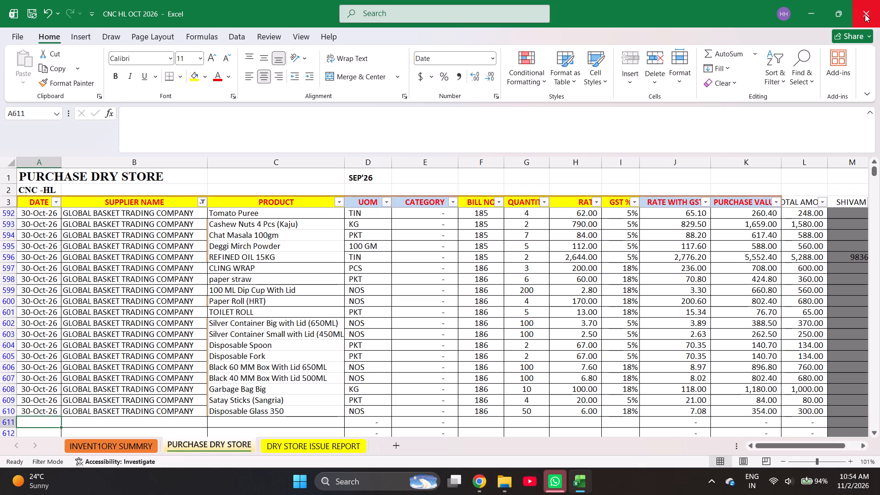
pyautogui.click(865, 14)
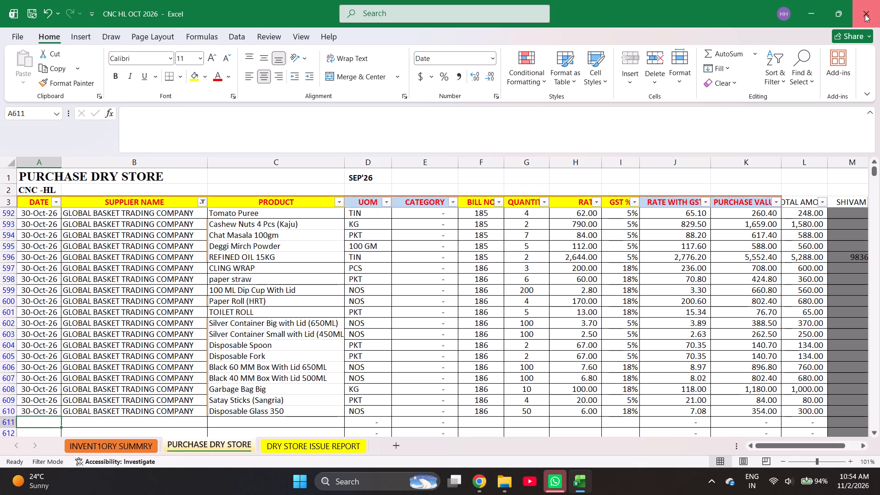